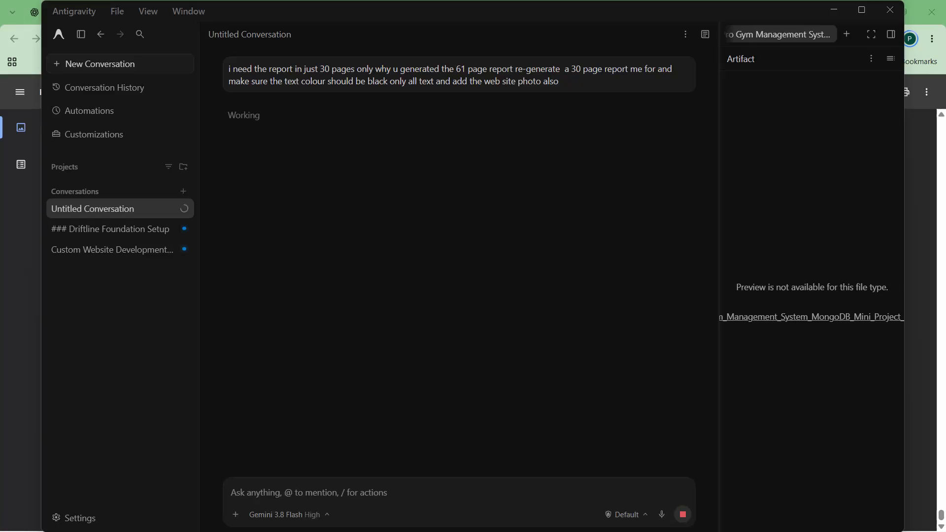
{"action": "key", "text": "alt+Tab"}
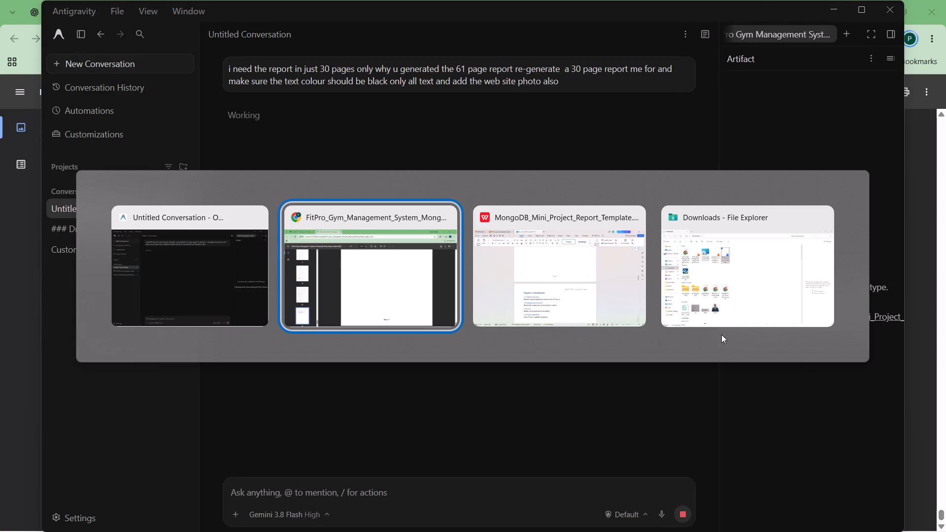
{"action": "key", "text": "alt+Tab"}
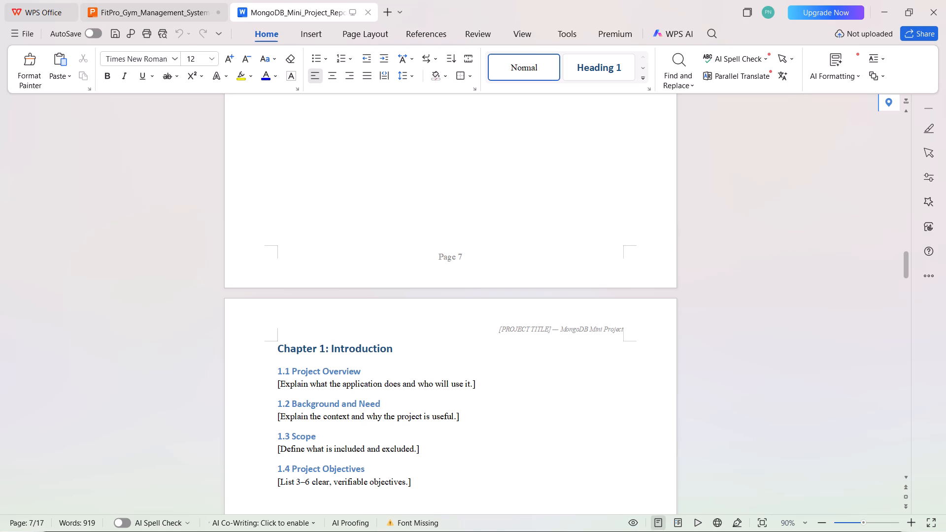
{"action": "left_click", "coordinate": [188, 0]}
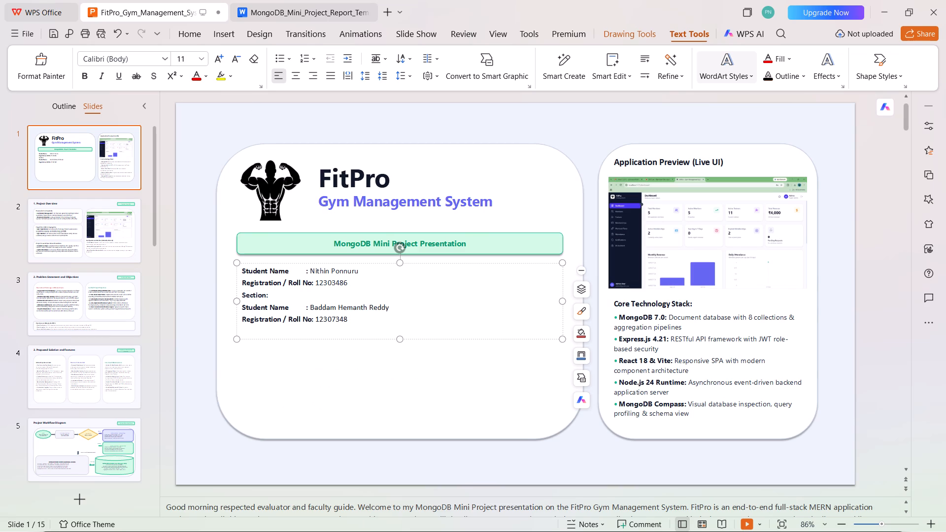
{"action": "key", "text": "alt+Tab"}
{"action": "scroll", "coordinate": [542, 356], "scroll_direction": "down", "scroll_amount": 1}
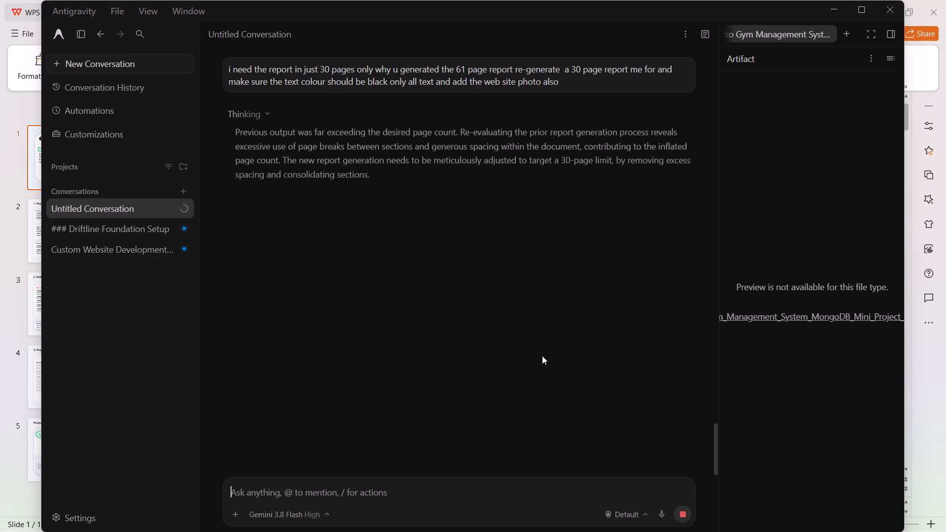
{"action": "key", "text": "alt+Tab"}
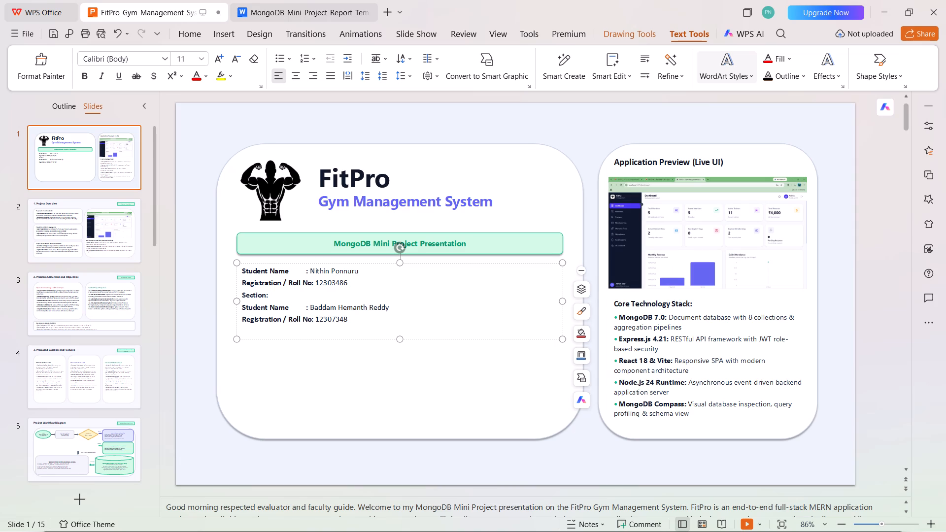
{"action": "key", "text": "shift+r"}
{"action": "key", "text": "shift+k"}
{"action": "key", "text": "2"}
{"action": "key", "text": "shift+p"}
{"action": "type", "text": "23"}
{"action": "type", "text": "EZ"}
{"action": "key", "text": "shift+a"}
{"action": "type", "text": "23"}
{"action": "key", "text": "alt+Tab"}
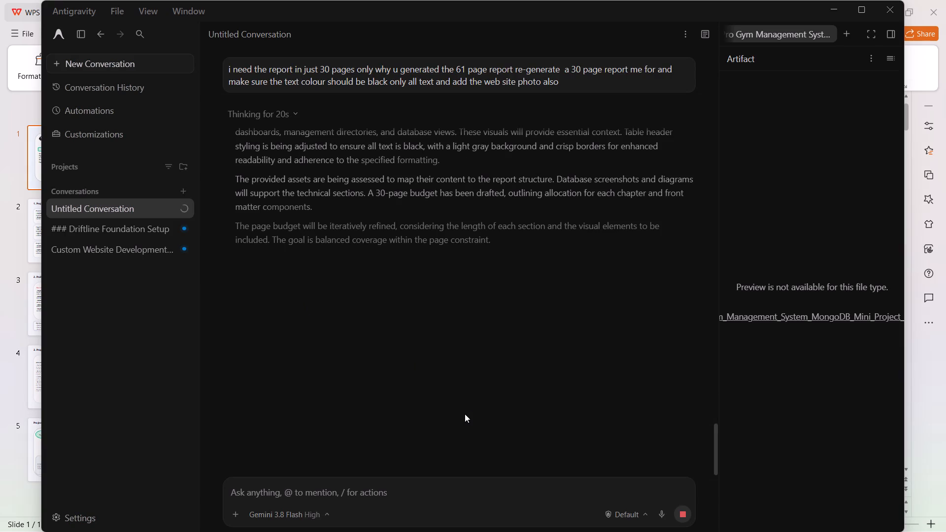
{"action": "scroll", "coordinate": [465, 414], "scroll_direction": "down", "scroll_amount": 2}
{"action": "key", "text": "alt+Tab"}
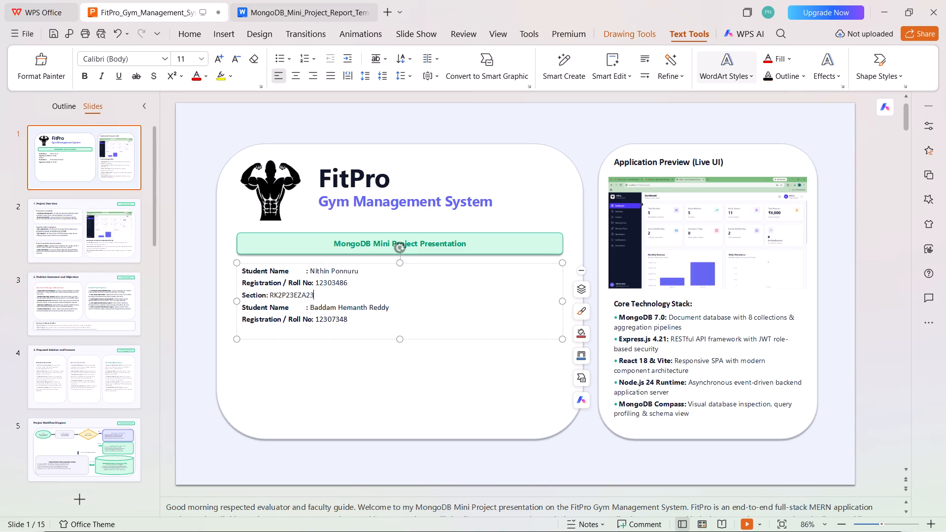
Copy the first student's section line onto a new line under the second student's registration number, and insert an empty line between the two students.
{"action": "key", "text": "shift+Left"}
{"action": "key", "text": "shift+Left"}
{"action": "key", "text": "shift+Left"}
{"action": "key", "text": "shift+Left"}
{"action": "key", "text": "shift+Left"}
{"action": "key", "text": "shift+Left"}
{"action": "key", "text": "shift+Left"}
{"action": "key", "text": "shift+Left"}
{"action": "key", "text": "shift+Left"}
{"action": "key", "text": "shift+Left"}
{"action": "key", "text": "shift+Left"}
{"action": "key", "text": "shift+Left"}
{"action": "key", "text": "shift+Left"}
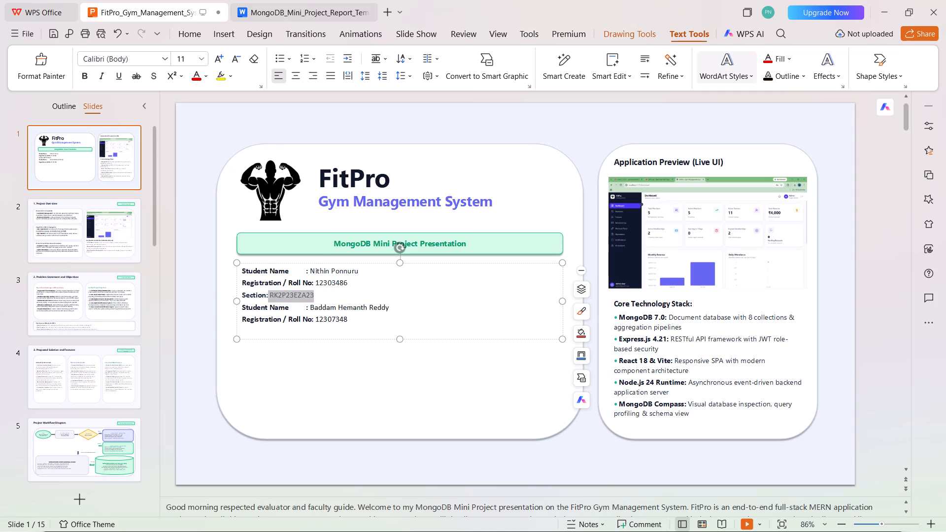
{"action": "key", "text": "shift+Left"}
{"action": "key", "text": "shift+Left"}
{"action": "key", "text": "shift+Left"}
{"action": "key", "text": "shift+Left"}
{"action": "key", "text": "shift+Left"}
{"action": "key", "text": "shift+Left"}
{"action": "key", "text": "shift+Left"}
{"action": "key", "text": "ctrl+c"}
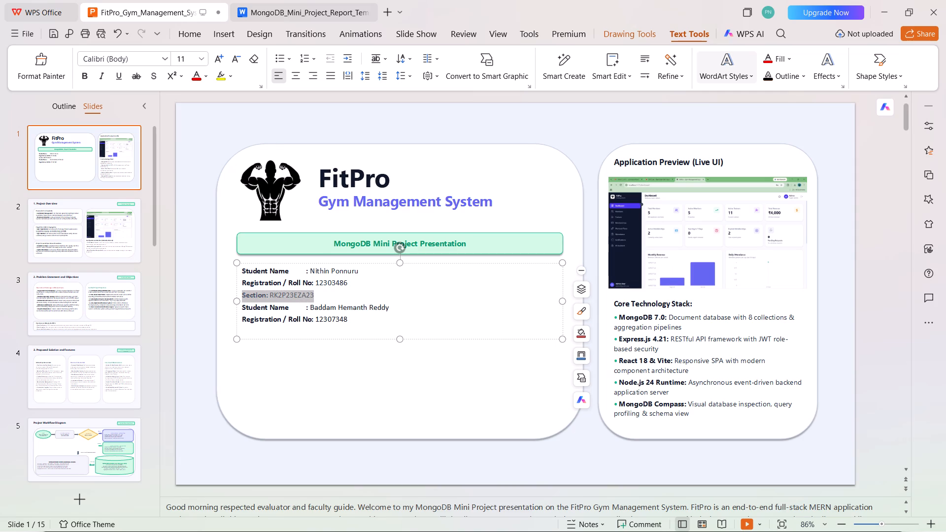
{"action": "left_click", "coordinate": [323, 295]}
{"action": "key", "text": "Return"}
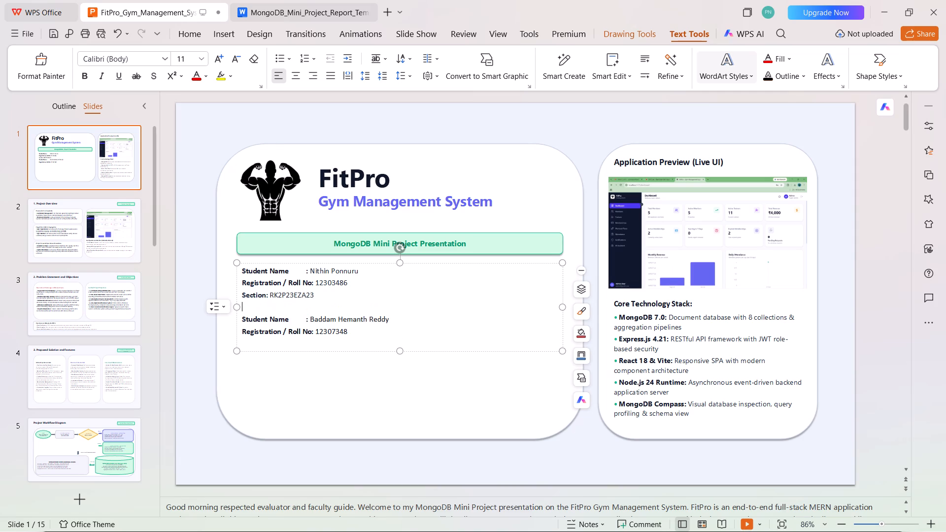
{"action": "left_click", "coordinate": [361, 332]}
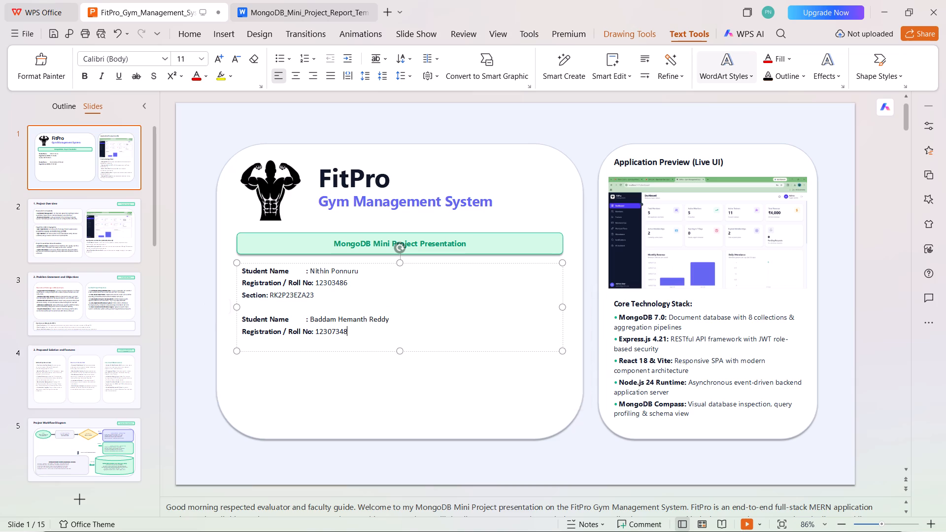
{"action": "key", "text": "Return"}
{"action": "key", "text": "ctrl+v"}
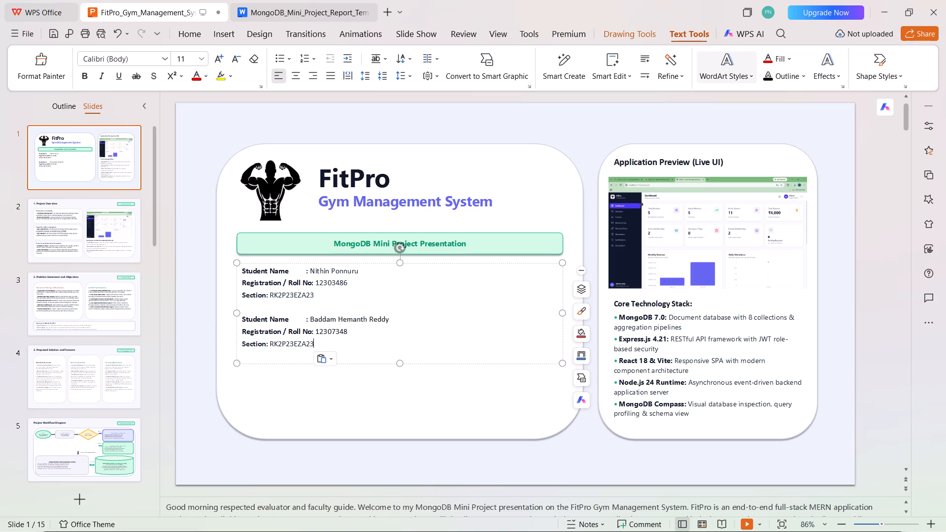
Add a bold "Roll.No:" line with the roll number below the first student's section, followed by an empty line.
{"action": "left_click", "coordinate": [263, 304]}
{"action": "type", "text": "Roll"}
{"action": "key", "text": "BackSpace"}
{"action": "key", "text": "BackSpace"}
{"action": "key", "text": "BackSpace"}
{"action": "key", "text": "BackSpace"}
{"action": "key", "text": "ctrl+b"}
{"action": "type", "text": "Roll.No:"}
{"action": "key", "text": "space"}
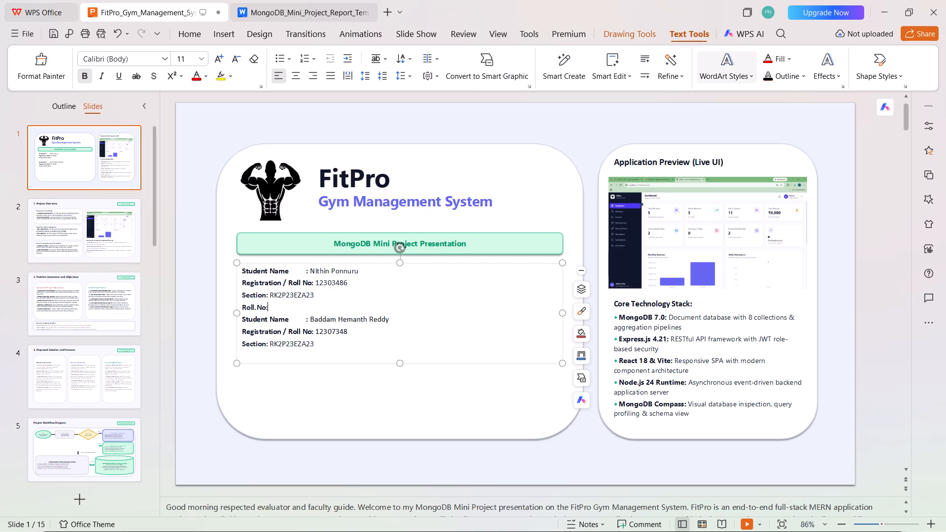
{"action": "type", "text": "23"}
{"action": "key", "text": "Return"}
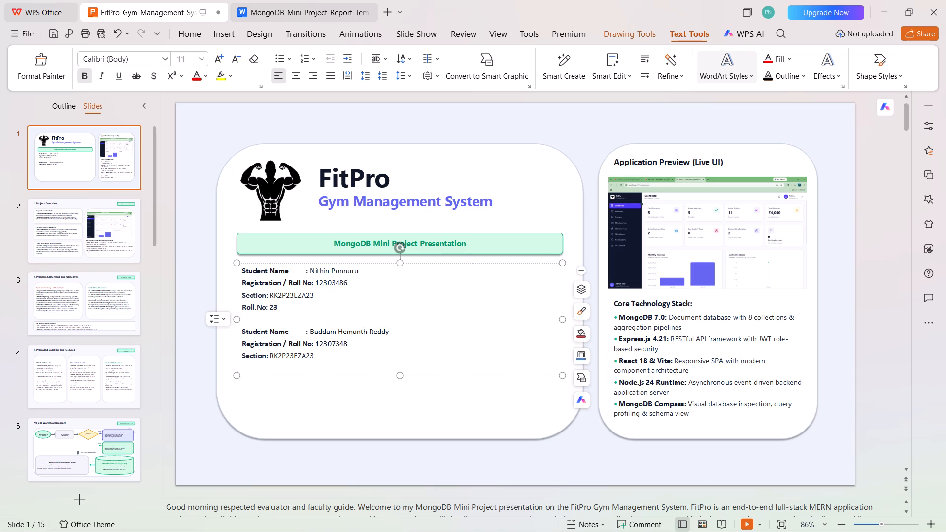
Re-enter the first student's roll number in regular weight, keeping the "Roll.No:" label bold.
{"action": "left_click", "coordinate": [285, 306]}
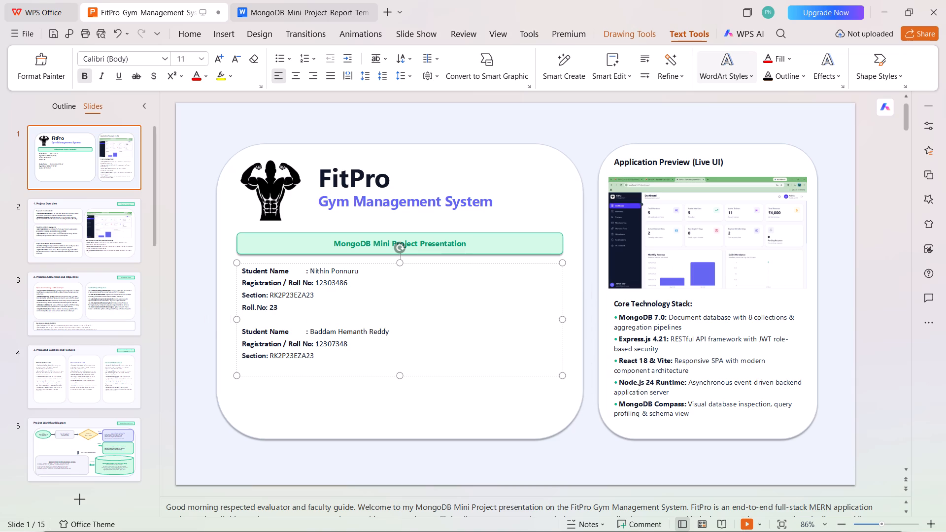
{"action": "key", "text": "BackSpace"}
{"action": "key", "text": "BackSpace"}
{"action": "key", "text": "ctrl+b"}
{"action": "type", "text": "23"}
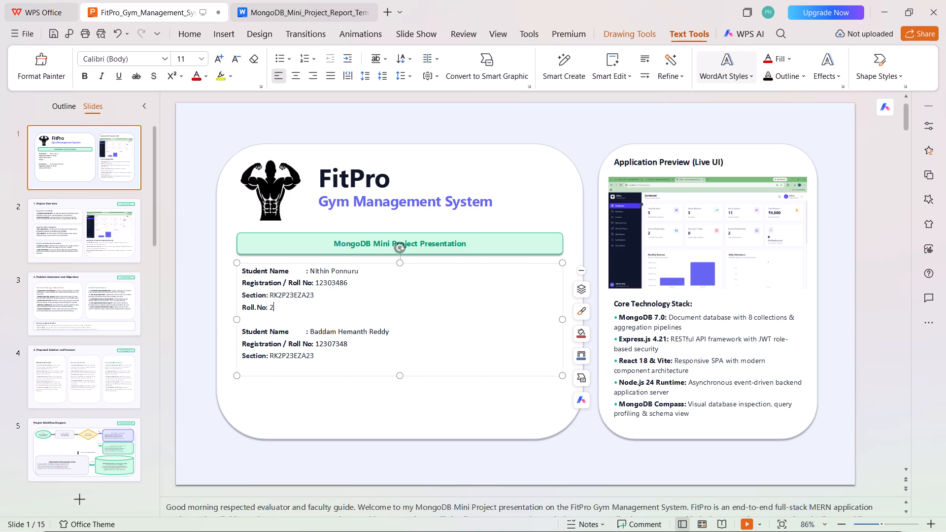
Add a bold "Roll.No:" label below the second student's section and set regular weight for the text after it.
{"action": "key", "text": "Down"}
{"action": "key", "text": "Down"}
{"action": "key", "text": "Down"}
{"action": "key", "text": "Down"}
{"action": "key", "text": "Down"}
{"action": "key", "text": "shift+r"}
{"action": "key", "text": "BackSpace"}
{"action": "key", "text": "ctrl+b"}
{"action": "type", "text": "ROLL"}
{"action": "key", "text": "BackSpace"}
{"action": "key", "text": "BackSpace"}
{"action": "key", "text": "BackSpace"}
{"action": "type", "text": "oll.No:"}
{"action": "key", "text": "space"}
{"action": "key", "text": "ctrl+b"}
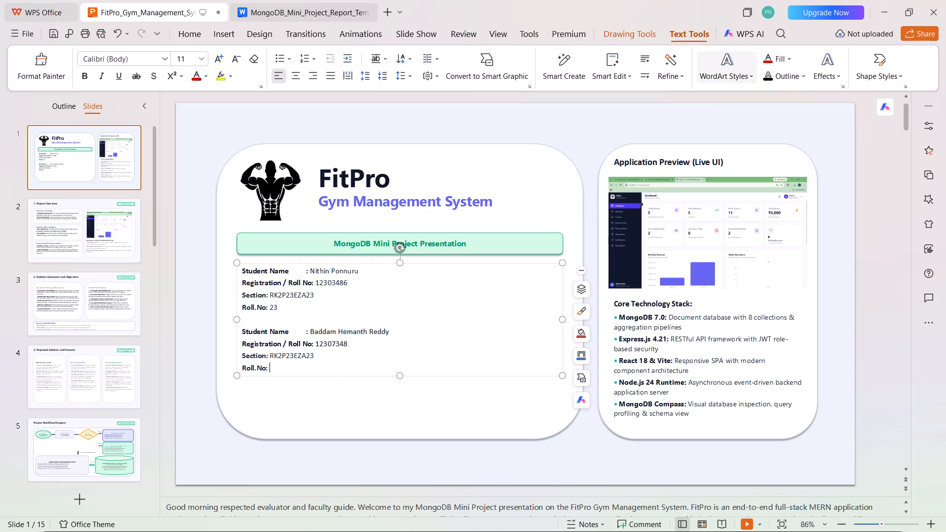
{"action": "left_click", "coordinate": [613, 326]}
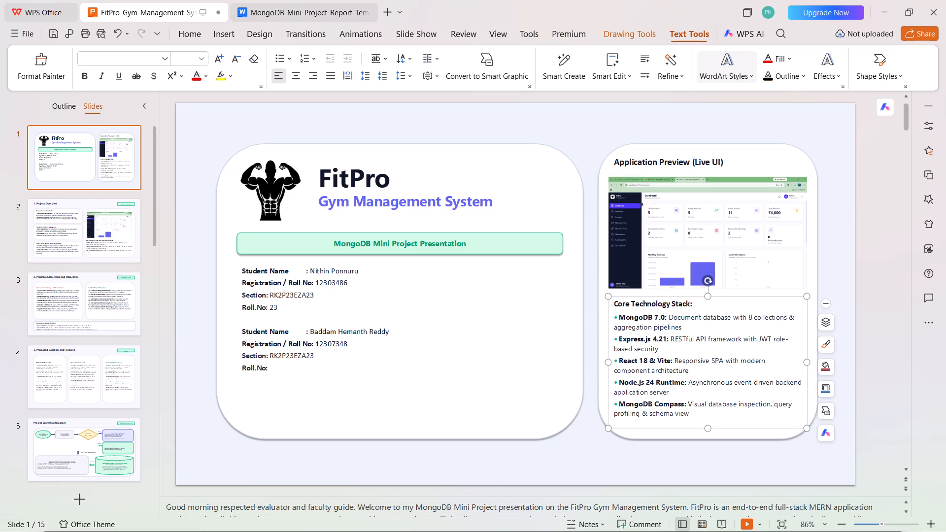
{"action": "left_click", "coordinate": [614, 326]}
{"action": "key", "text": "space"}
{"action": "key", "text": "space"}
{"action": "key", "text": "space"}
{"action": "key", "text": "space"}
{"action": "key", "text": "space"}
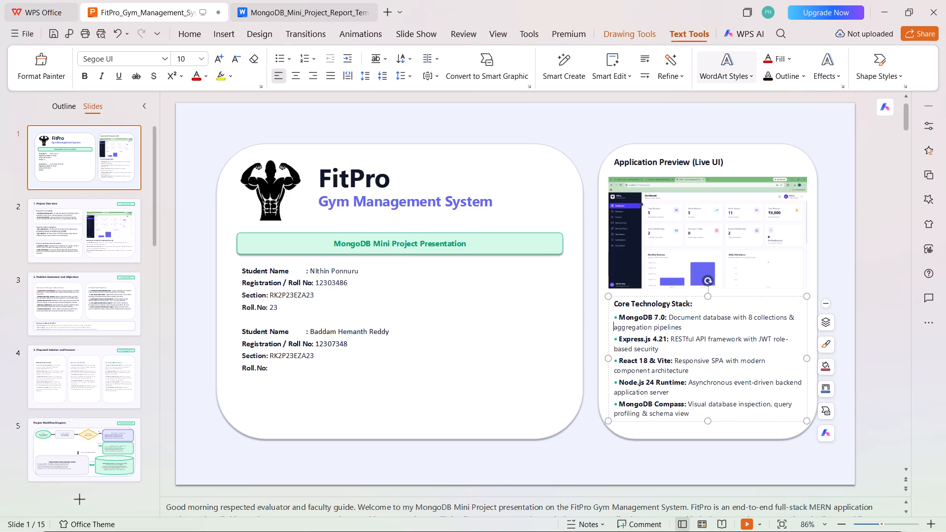
Add two spaces between the "Express.js 4.21:" label and "RESTful" in the technology stack list.
{"action": "left_click", "coordinate": [670, 336]}
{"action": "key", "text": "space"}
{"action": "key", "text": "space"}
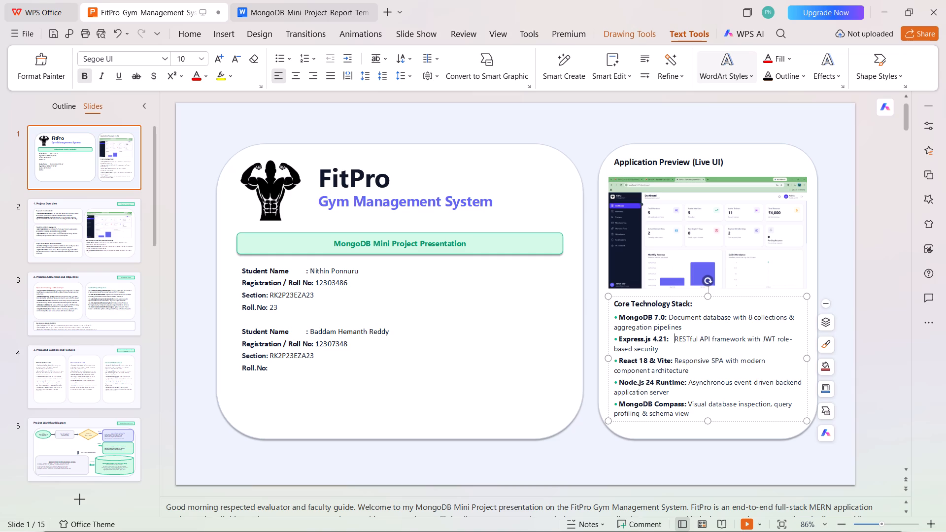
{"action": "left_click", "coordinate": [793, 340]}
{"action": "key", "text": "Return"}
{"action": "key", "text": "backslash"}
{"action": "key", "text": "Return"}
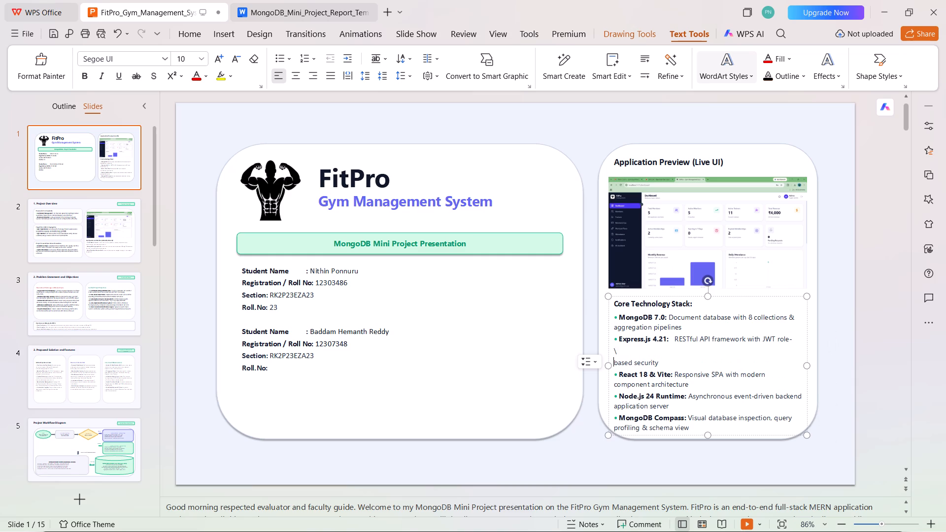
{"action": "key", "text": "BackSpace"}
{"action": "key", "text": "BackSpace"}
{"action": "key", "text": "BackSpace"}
Replace the hyphen in "role-based" of the Express.js bullet with five spaces to try to indent the wrapped line.
{"action": "key", "text": "BackSpace"}
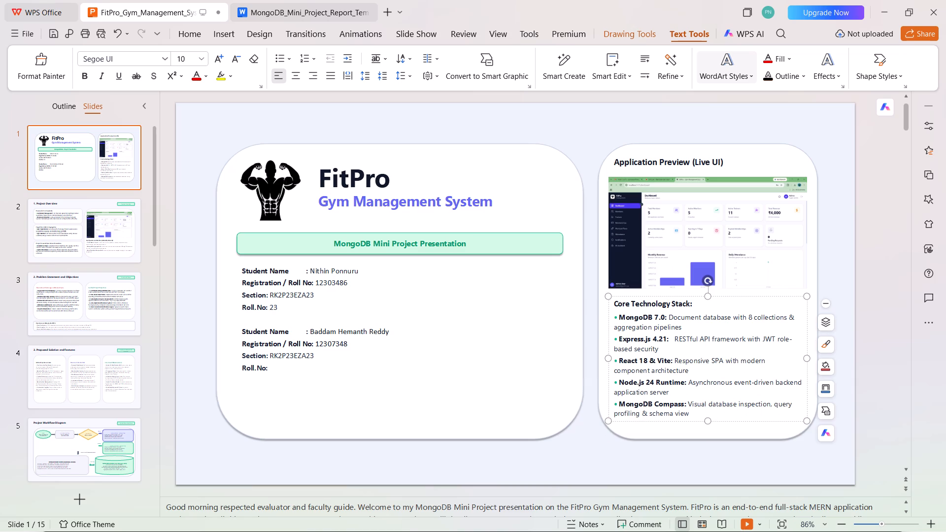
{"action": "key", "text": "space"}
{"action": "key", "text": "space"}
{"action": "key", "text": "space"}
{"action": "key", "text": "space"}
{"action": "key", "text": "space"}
Try to indent "based security" by spacing after its first letter, retyping the "b" and adding two more spaces in front.
{"action": "key", "text": "Right"}
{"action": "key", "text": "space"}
{"action": "key", "text": "Left"}
{"action": "key", "text": "Right"}
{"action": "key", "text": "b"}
{"action": "key", "text": "Left"}
{"action": "key", "text": "BackSpace"}
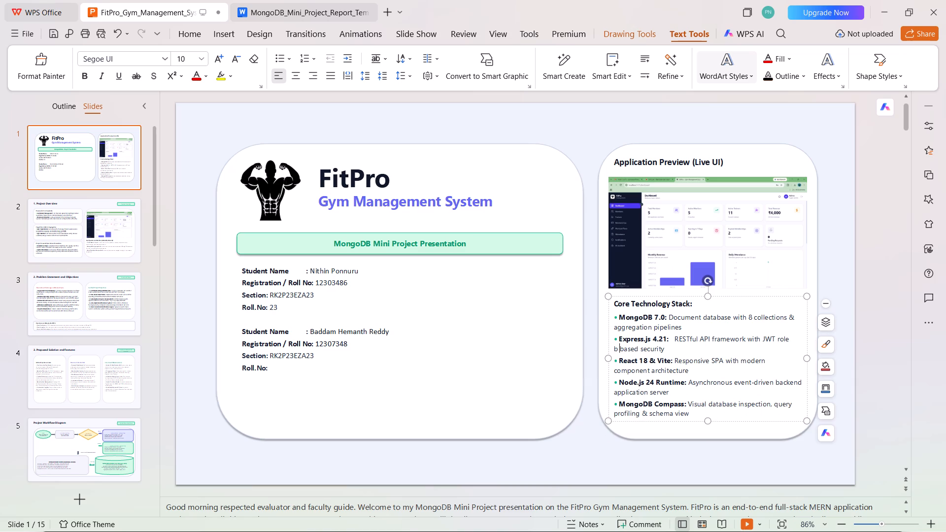
{"action": "key", "text": "BackSpace"}
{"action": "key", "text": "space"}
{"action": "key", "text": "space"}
Try again to indent "based security" by inserting spaces after the "b", retyping the letter and removing the stray original.
{"action": "key", "text": "Down"}
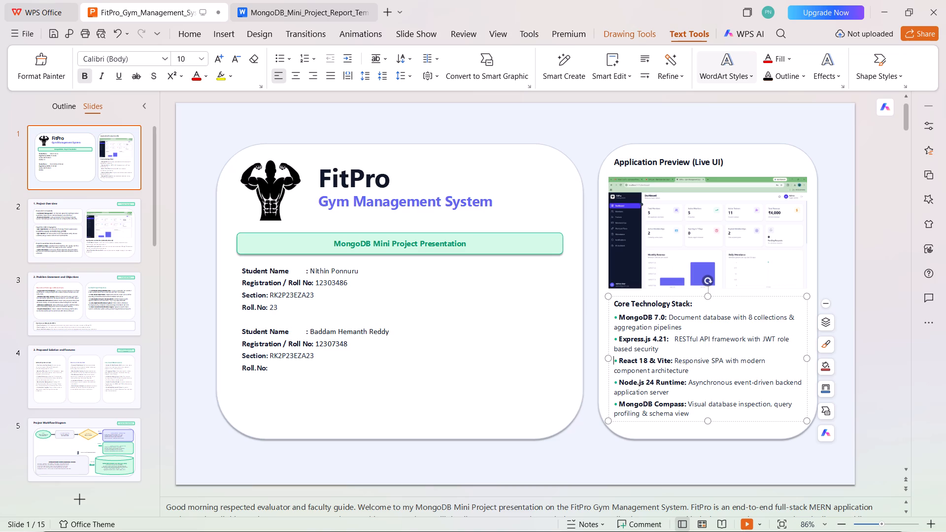
{"action": "key", "text": "Up"}
{"action": "key", "text": "Right"}
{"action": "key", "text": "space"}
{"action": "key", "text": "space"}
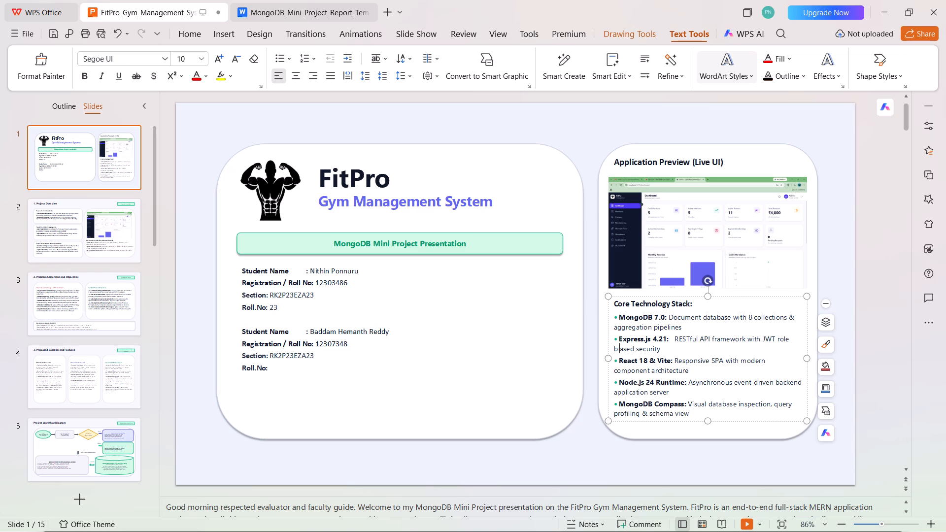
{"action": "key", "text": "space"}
{"action": "key", "text": "BackSpace"}
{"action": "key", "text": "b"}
{"action": "key", "text": "Left"}
{"action": "key", "text": "Left"}
{"action": "key", "text": "BackSpace"}
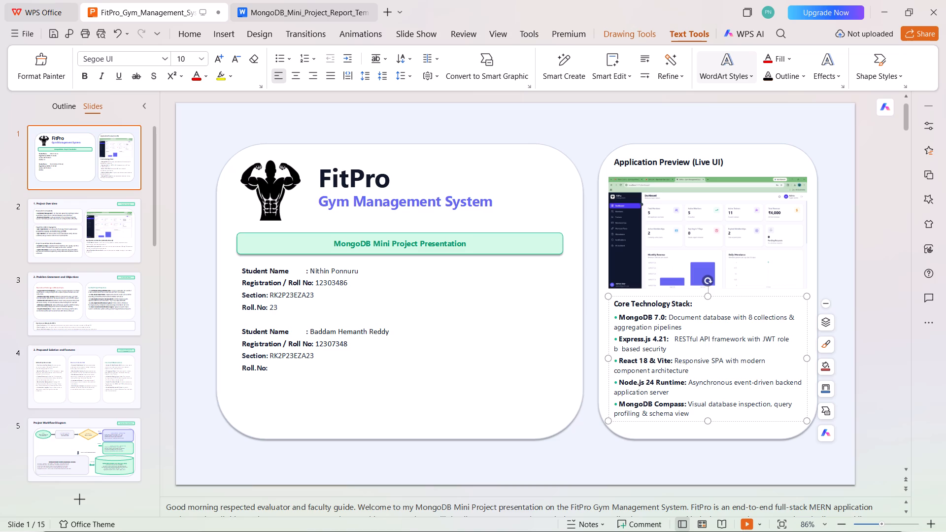
{"action": "key", "text": "BackSpace"}
Enlarge the white card behind the student details by extending its lower edge downward and its upper edge upward.
{"action": "left_click", "coordinate": [566, 422]}
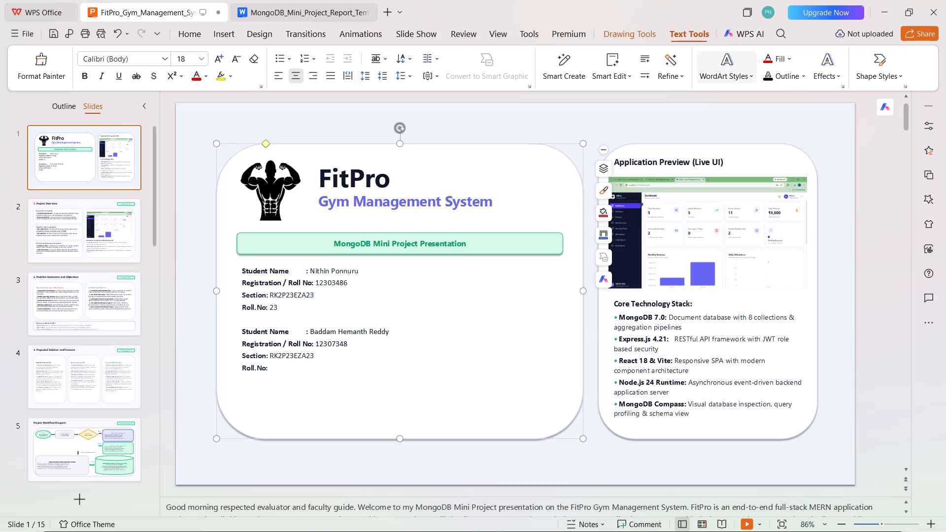
{"action": "left_click_drag", "start_coordinate": [400, 437], "coordinate": [400, 460]}
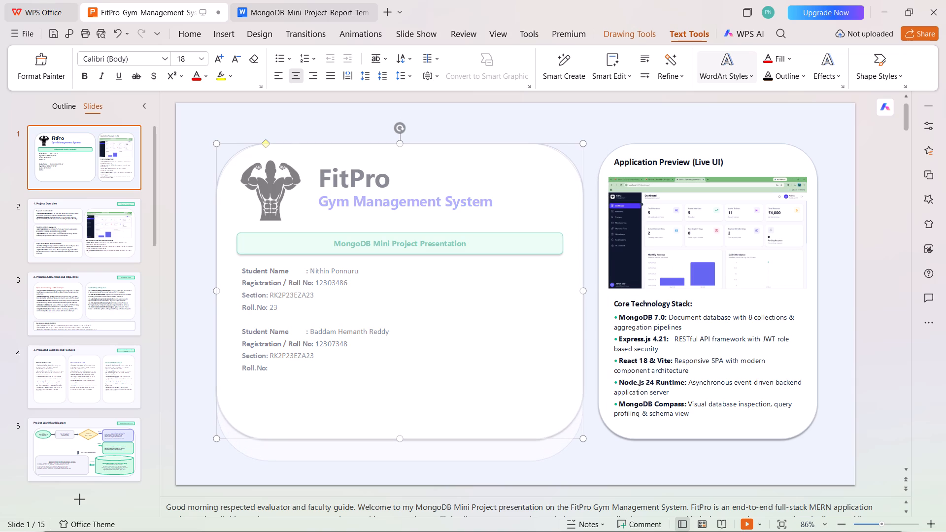
{"action": "left_click_drag", "start_coordinate": [402, 145], "coordinate": [400, 135]}
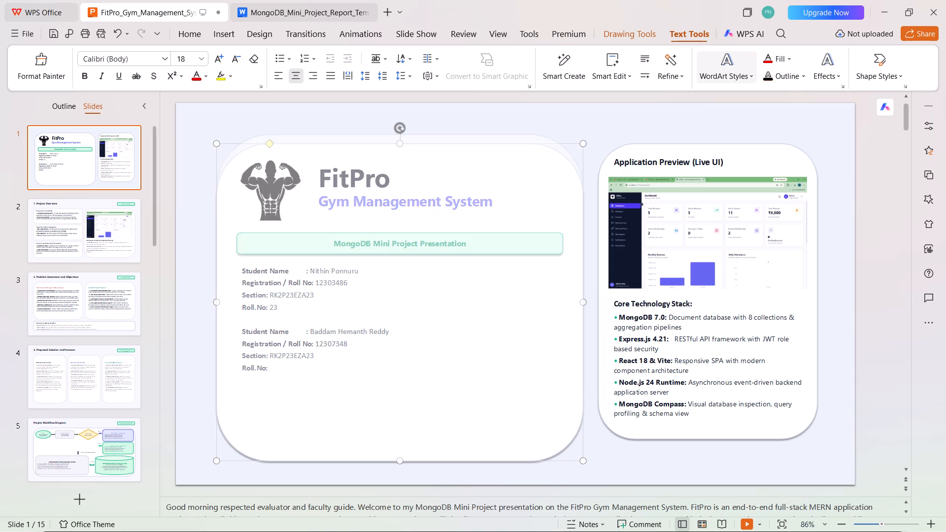
{"action": "left_click_drag", "start_coordinate": [400, 135], "coordinate": [398, 130]}
Enlarge the Application Preview card vertically to match the student details card and extend its outer side edge outward.
{"action": "left_click", "coordinate": [702, 428]}
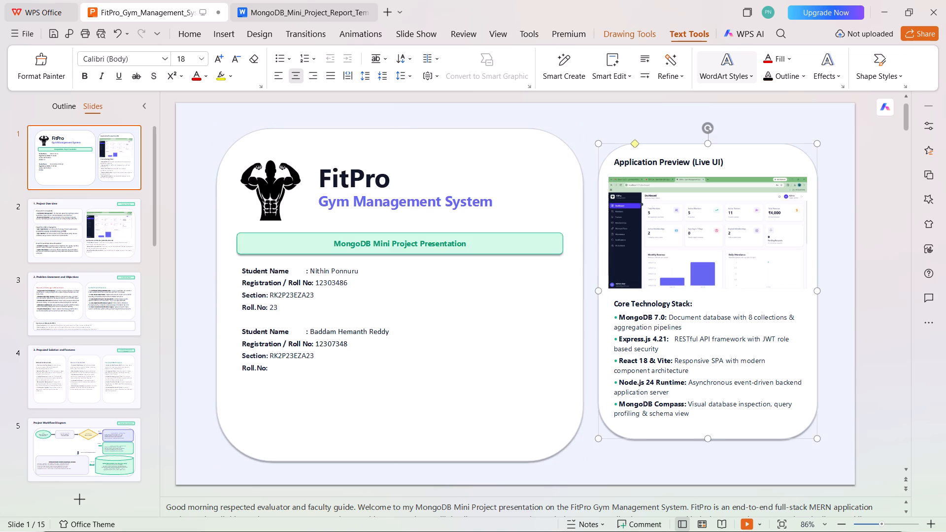
{"action": "left_click_drag", "start_coordinate": [707, 145], "coordinate": [707, 134]}
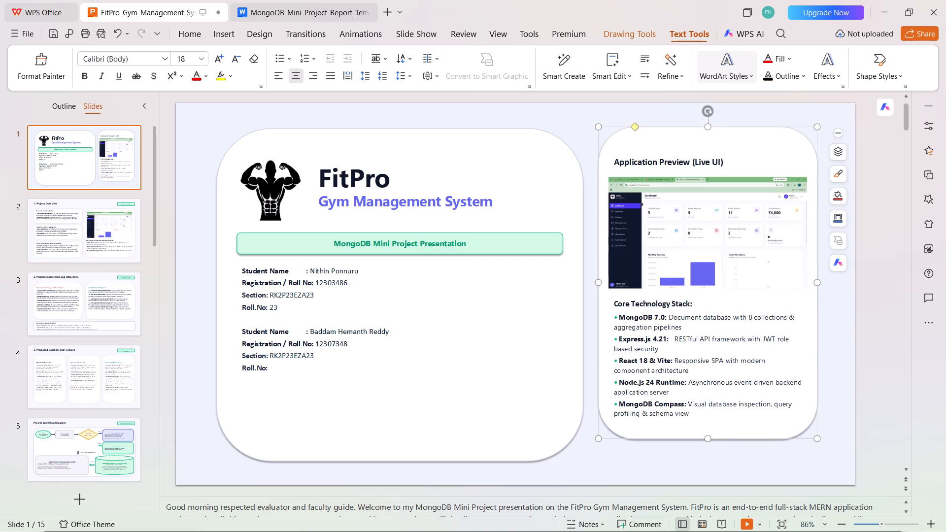
{"action": "left_click_drag", "start_coordinate": [709, 438], "coordinate": [702, 468]}
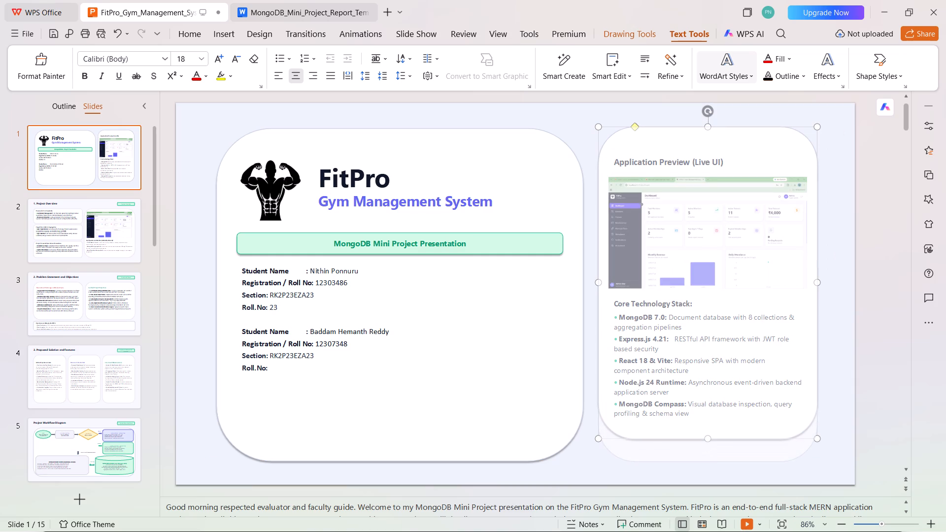
{"action": "left_click_drag", "start_coordinate": [817, 295], "coordinate": [834, 292]}
Widen the dashboard screenshot toward the outer side of the enlarged preview card.
{"action": "left_click", "coordinate": [648, 273]}
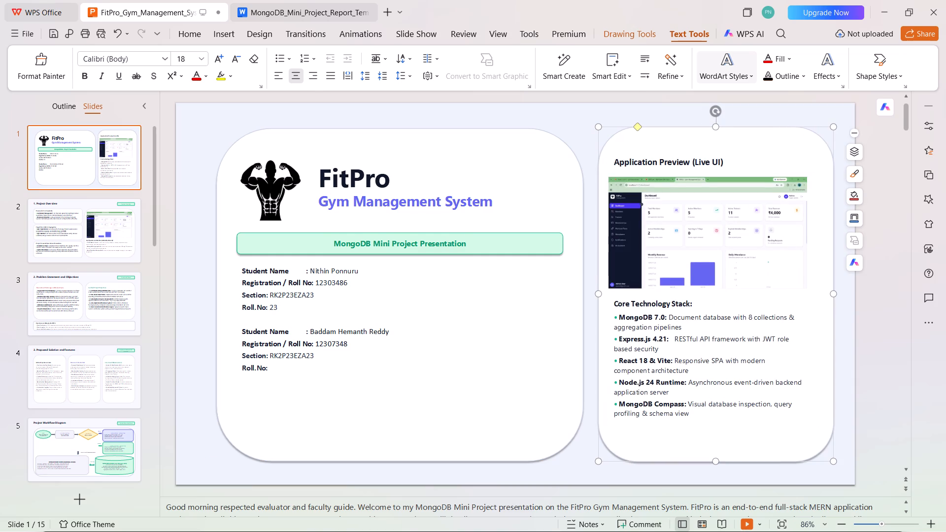
{"action": "left_click_drag", "start_coordinate": [803, 236], "coordinate": [815, 233]}
Widen the Core Technology Stack text box to the dashboard screenshot's width and try to extend its lower edge downward.
{"action": "left_click", "coordinate": [724, 363]}
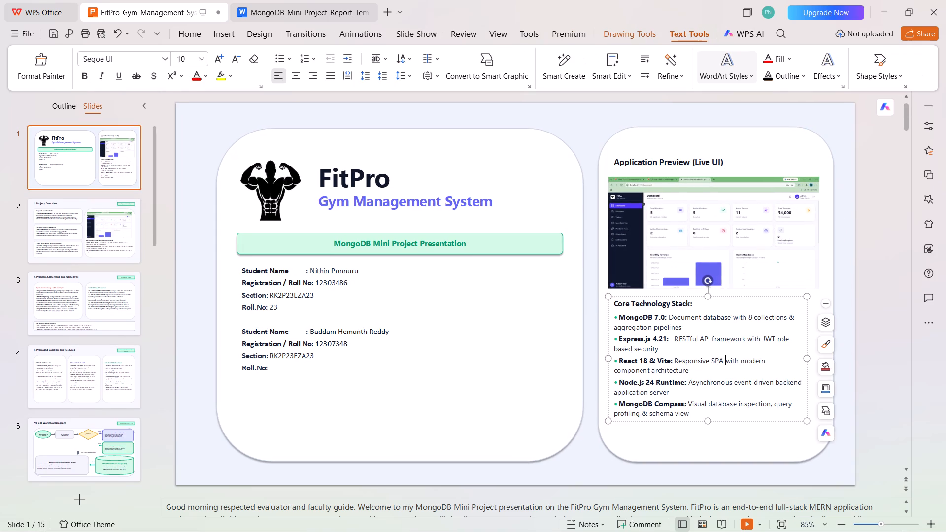
{"action": "left_click_drag", "start_coordinate": [707, 420], "coordinate": [707, 434]}
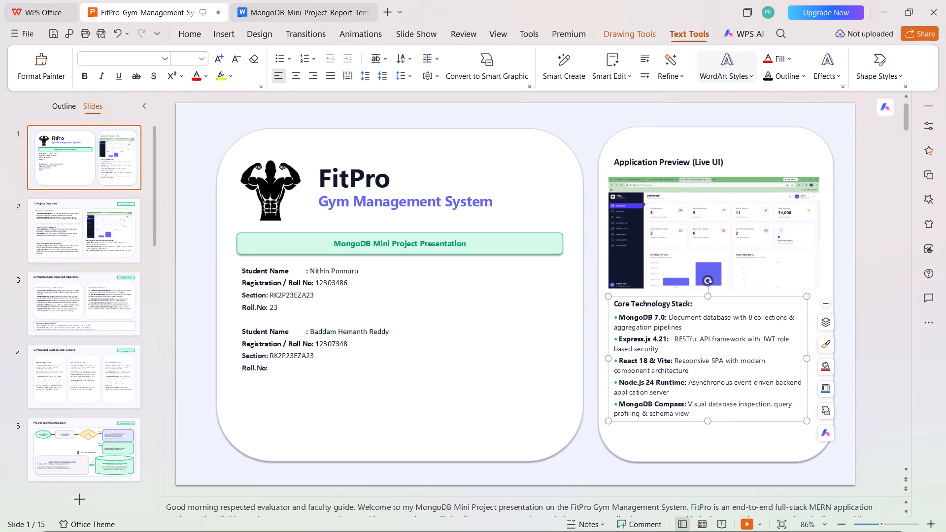
{"action": "left_click", "coordinate": [806, 354]}
{"action": "left_click_drag", "start_coordinate": [808, 358], "coordinate": [825, 356]}
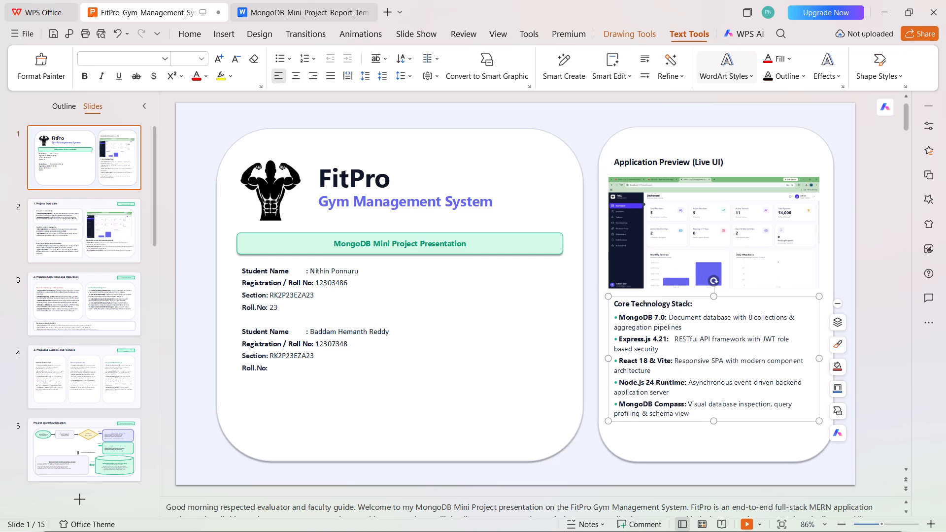
{"action": "left_click_drag", "start_coordinate": [714, 419], "coordinate": [715, 441]}
Increase the font size of all Core Technology Stack text to 12.
{"action": "left_click", "coordinate": [725, 393]}
{"action": "key", "text": "ctrl+a"}
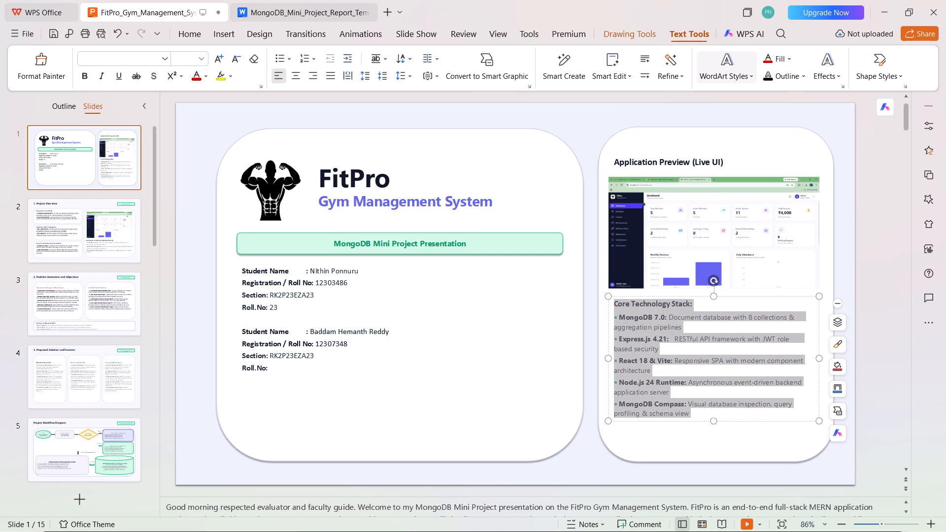
{"action": "left_click", "coordinate": [221, 59]}
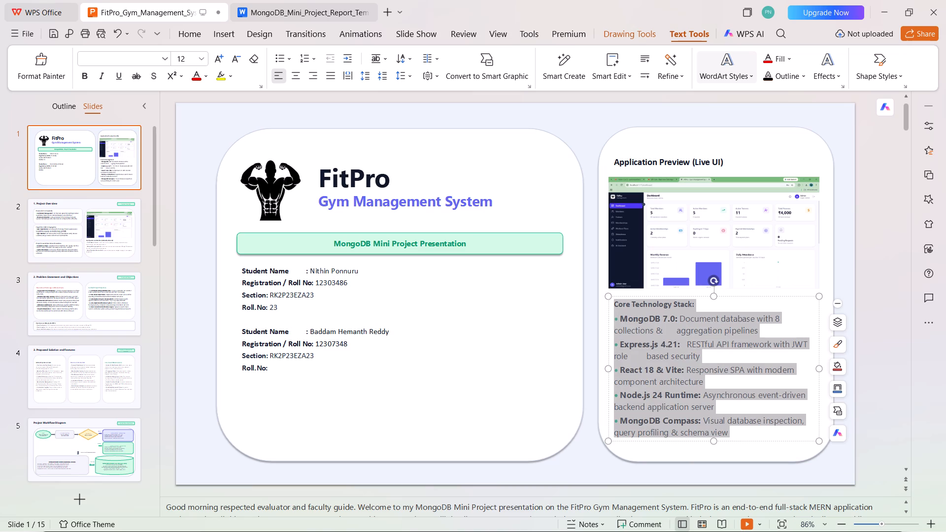
Increase the font size of all text in the student details box to 12.
{"action": "left_click", "coordinate": [467, 345]}
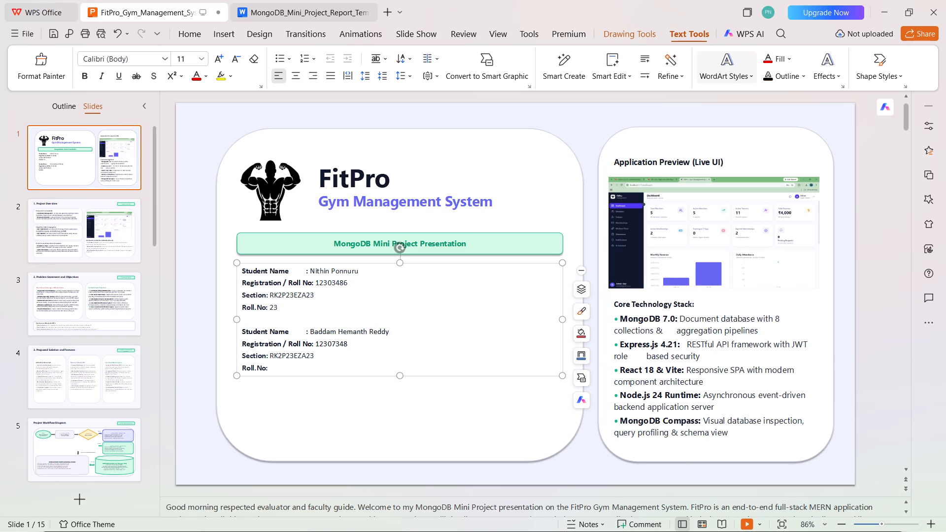
{"action": "key", "text": "ctrl+a"}
{"action": "left_click", "coordinate": [428, 350]}
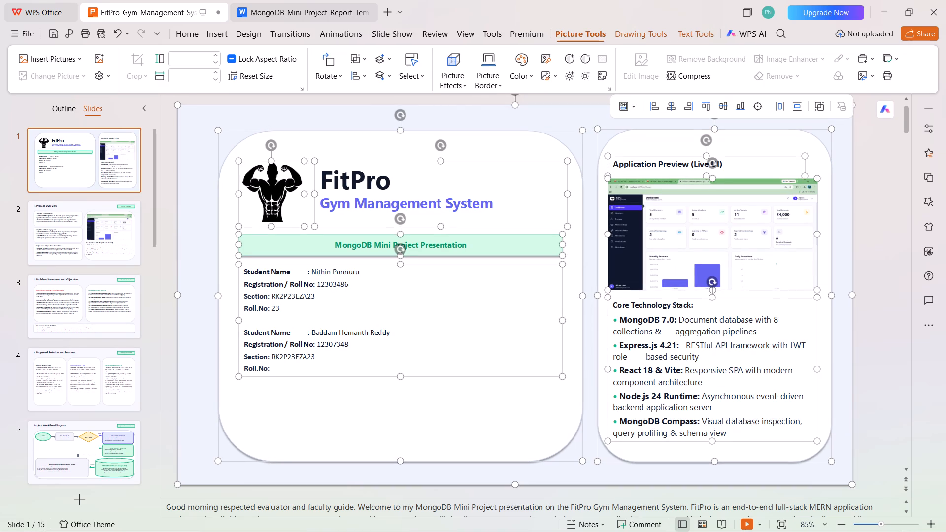
{"action": "left_click", "coordinate": [334, 351]}
{"action": "key", "text": "ctrl+a"}
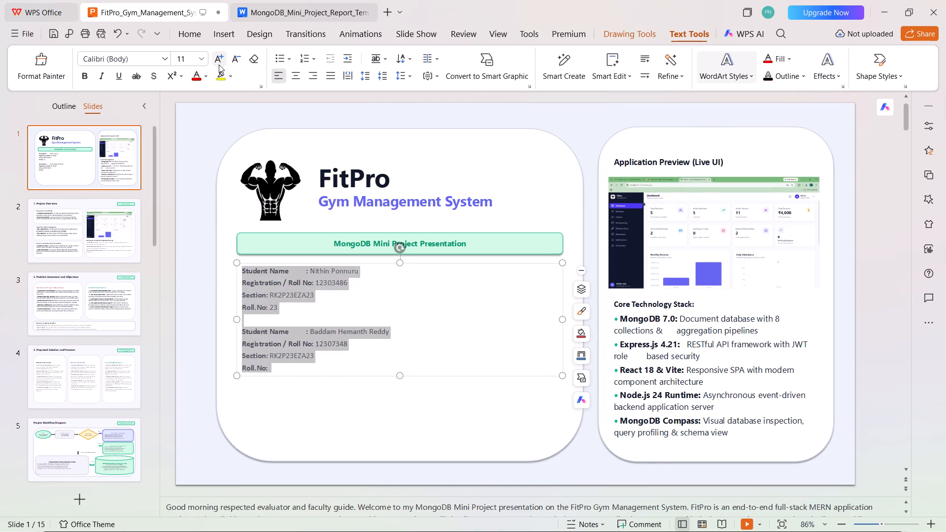
{"action": "left_click", "coordinate": [219, 64]}
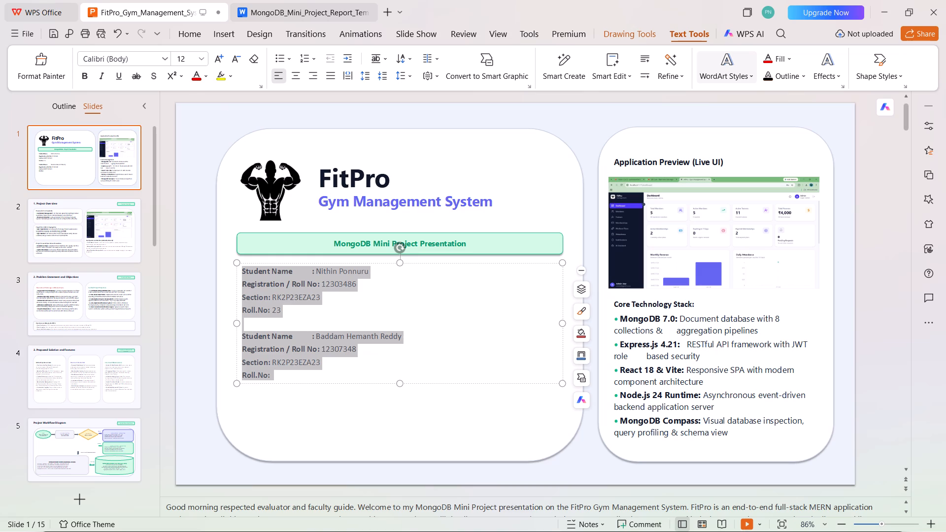
{"action": "left_click", "coordinate": [170, 349]}
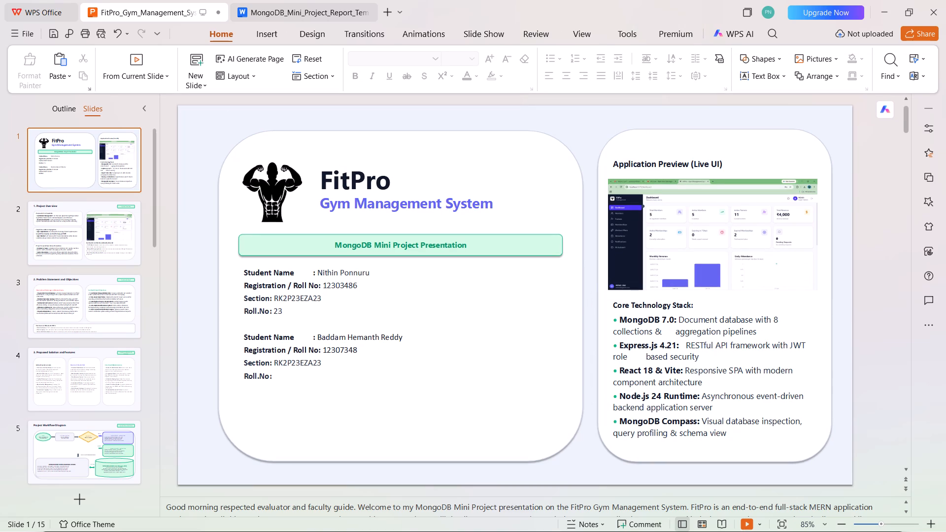
Remove the gap before the colon in the second student's "Student Name" label and add two spaces after the colon.
{"action": "left_click", "coordinate": [312, 339]}
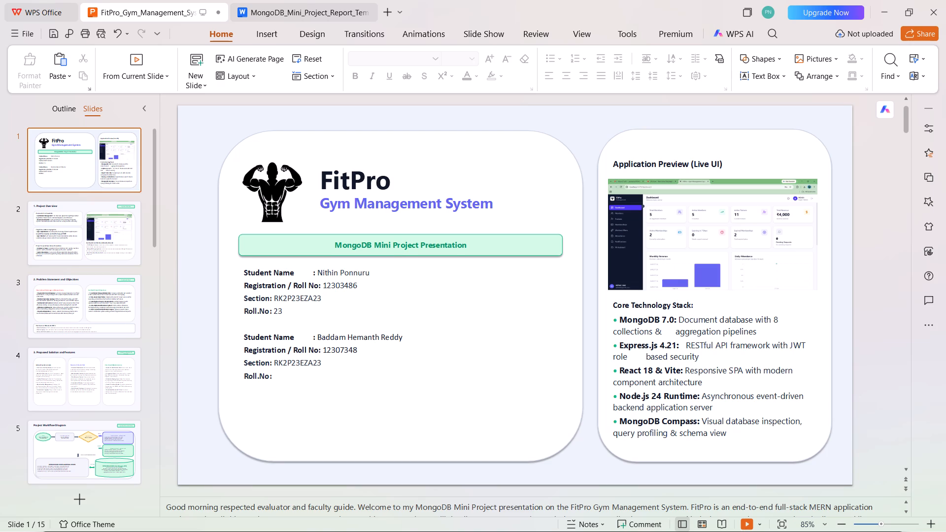
{"action": "key", "text": "BackSpace"}
{"action": "key", "text": "BackSpace"}
{"action": "key", "text": "BackSpace"}
{"action": "key", "text": "BackSpace"}
{"action": "key", "text": "BackSpace"}
{"action": "key", "text": "BackSpace"}
{"action": "key", "text": "BackSpace"}
{"action": "key", "text": "BackSpace"}
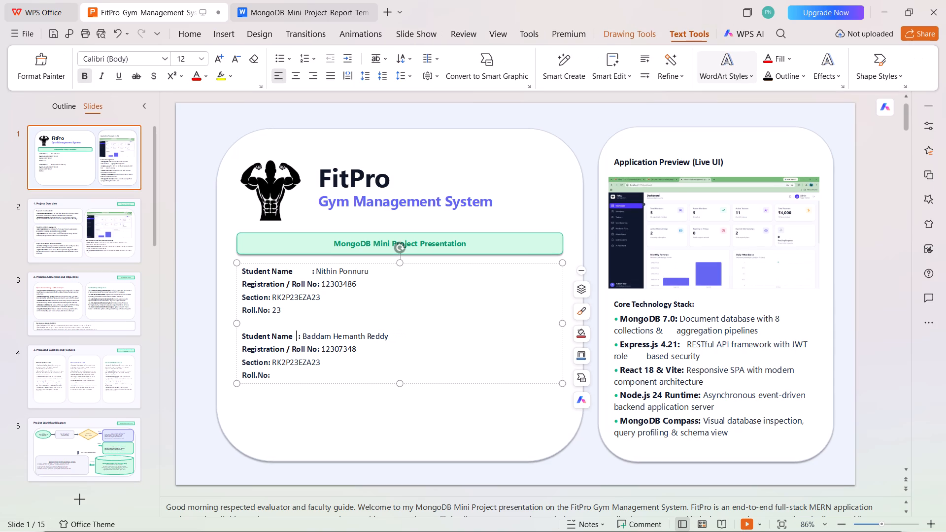
{"action": "key", "text": "Right"}
{"action": "key", "text": "BackSpace"}
{"action": "key", "text": "BackSpace"}
{"action": "key", "text": "Right"}
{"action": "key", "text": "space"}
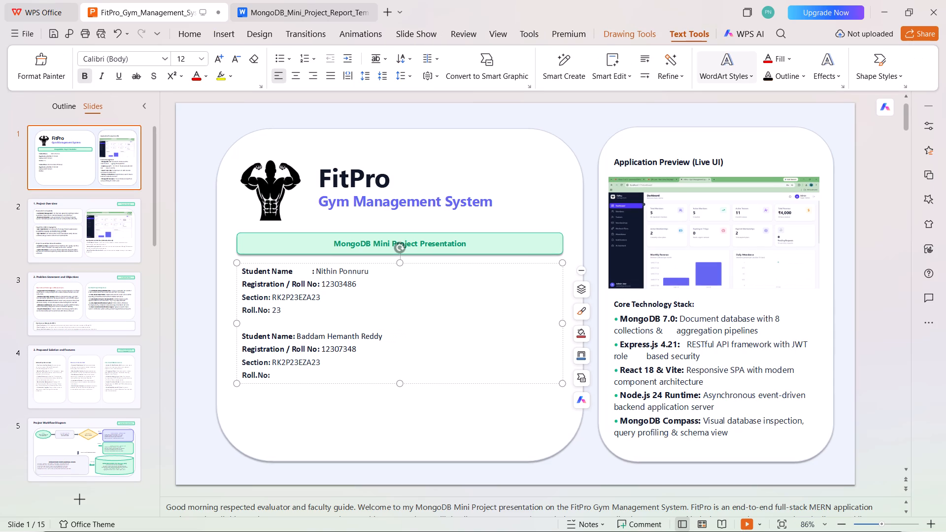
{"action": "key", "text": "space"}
Remove the gap before the colon in the first student's "Student Name" label and add a space after the colon.
{"action": "left_click", "coordinate": [312, 271]}
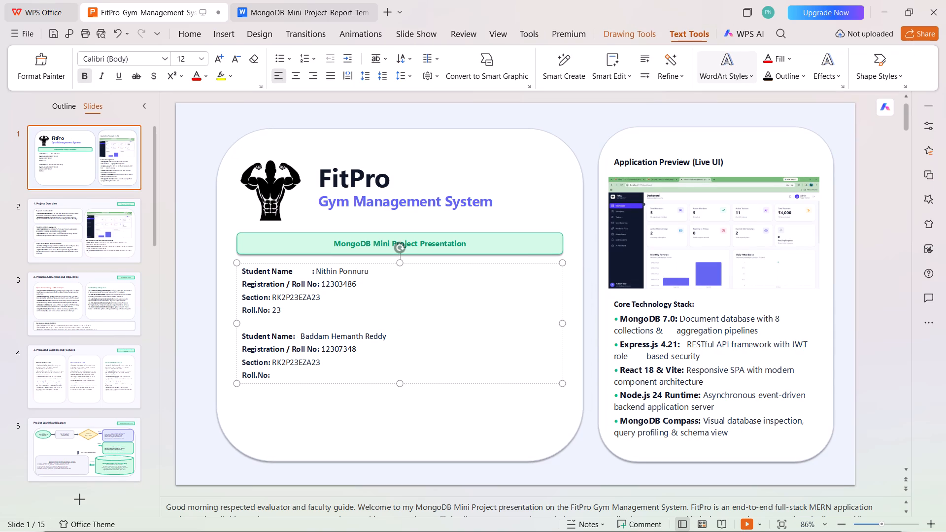
{"action": "key", "text": "BackSpace"}
{"action": "key", "text": "BackSpace"}
{"action": "key", "text": "BackSpace"}
{"action": "key", "text": "BackSpace"}
{"action": "key", "text": "BackSpace"}
{"action": "key", "text": "BackSpace"}
{"action": "key", "text": "BackSpace"}
{"action": "key", "text": "BackSpace"}
{"action": "key", "text": "BackSpace"}
{"action": "key", "text": "BackSpace"}
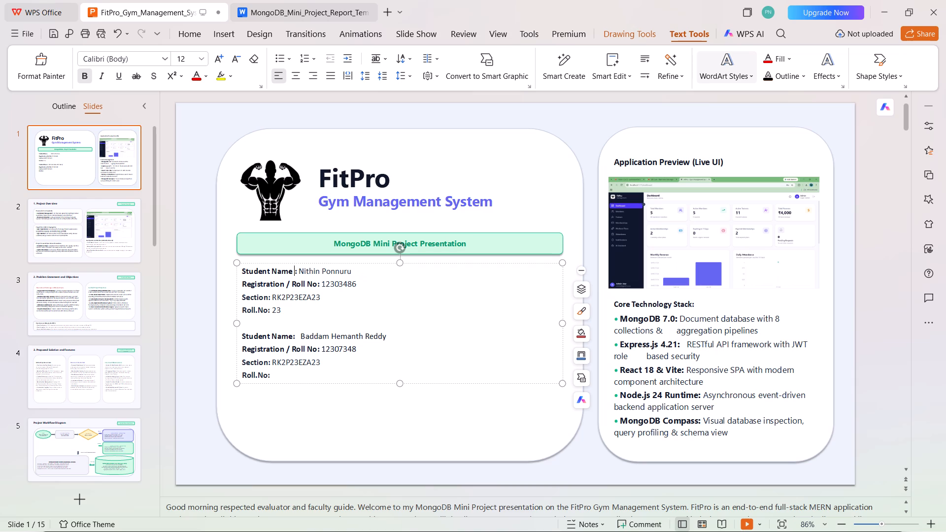
{"action": "key", "text": "Right"}
{"action": "key", "text": "Right"}
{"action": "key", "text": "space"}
{"action": "left_click", "coordinate": [894, 313]}
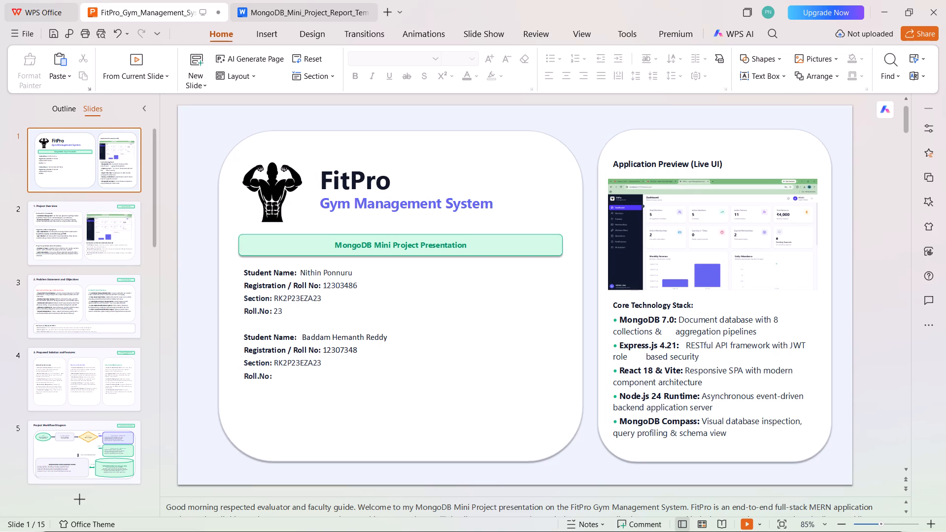
Move the "Application Preview (Live UI)" heading slightly up and to the right above the dashboard screenshot.
{"action": "left_click", "coordinate": [723, 163]}
{"action": "left_click_drag", "start_coordinate": [733, 162], "coordinate": [734, 152]}
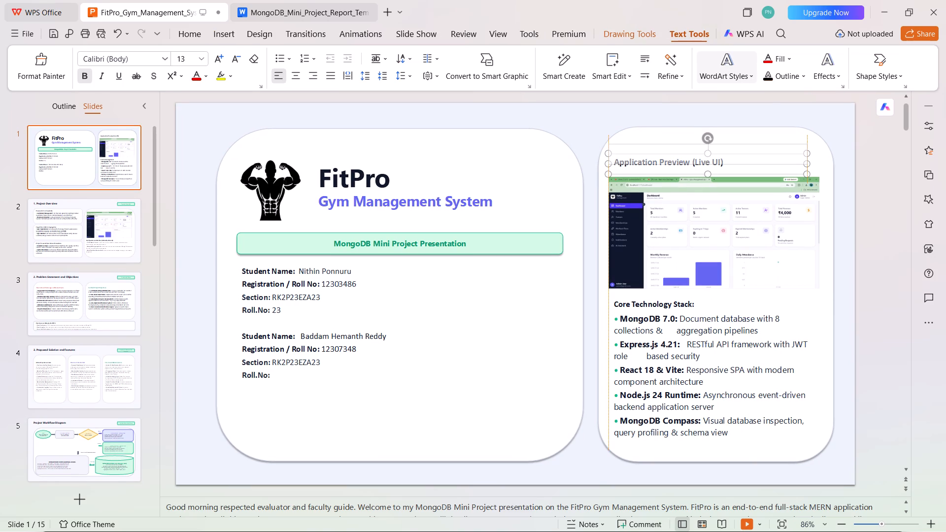
{"action": "left_click_drag", "start_coordinate": [734, 152], "coordinate": [744, 151]}
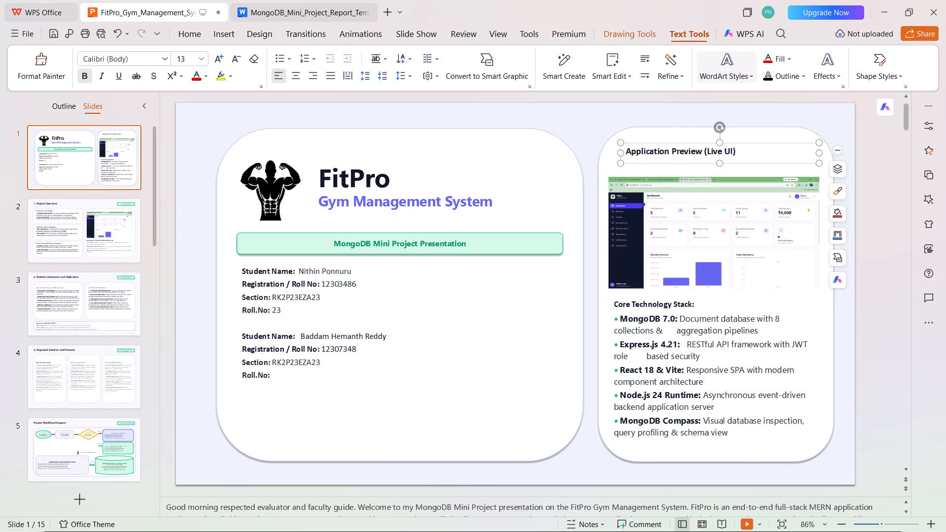
Increase the font size of the "Application Preview (Live UI)" heading to 14.
{"action": "left_click", "coordinate": [741, 151]}
{"action": "key", "text": "ctrl+a"}
{"action": "left_click", "coordinate": [729, 153]}
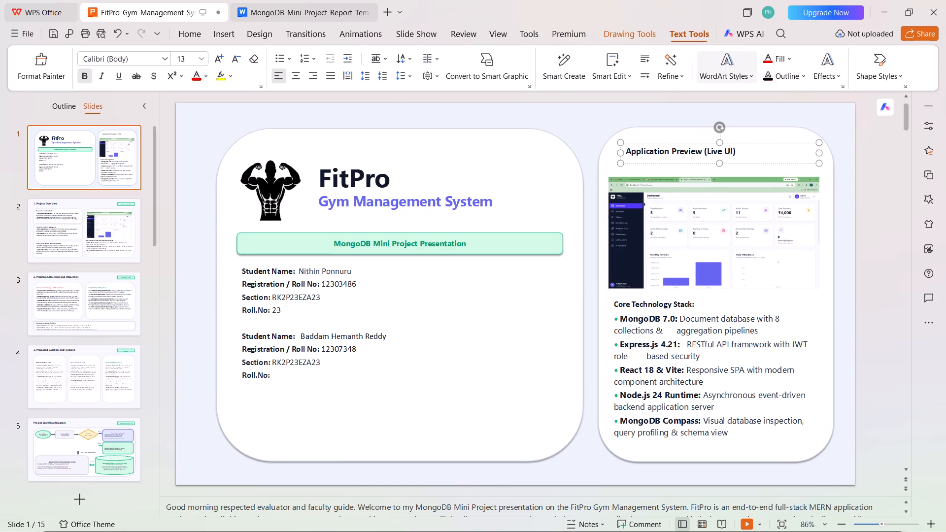
{"action": "key", "text": "ctrl+a"}
{"action": "left_click", "coordinate": [224, 60]}
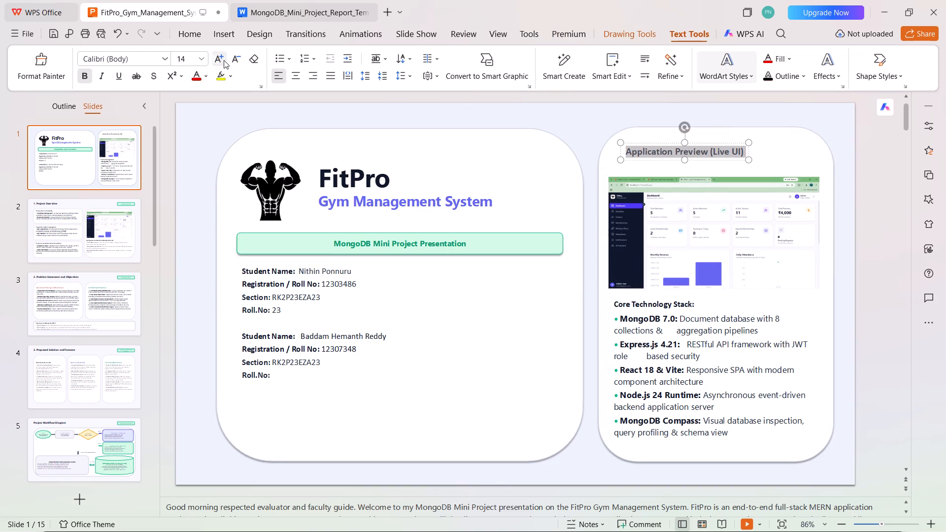
{"action": "left_click", "coordinate": [884, 197]}
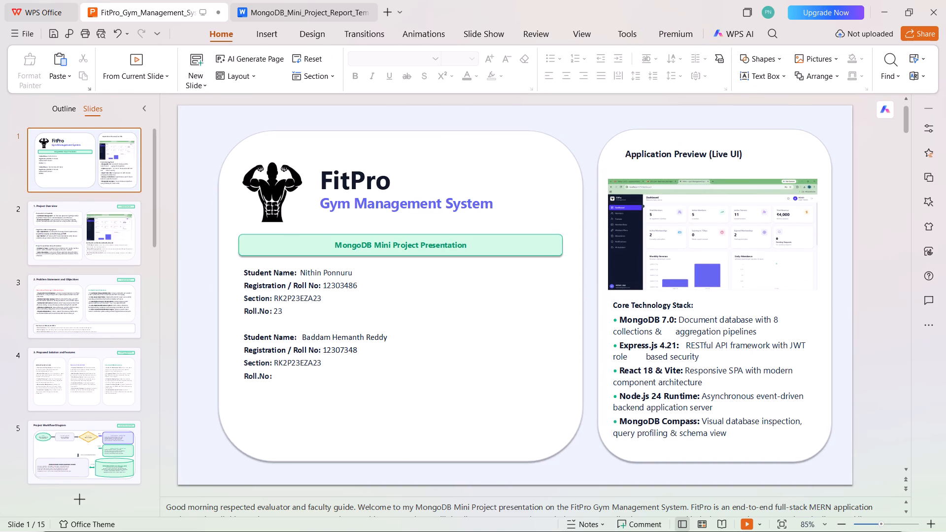
Indent the "Application Preview (Live UI)" heading by one tab so it sits more centrally over the screenshot.
{"action": "left_click", "coordinate": [627, 151]}
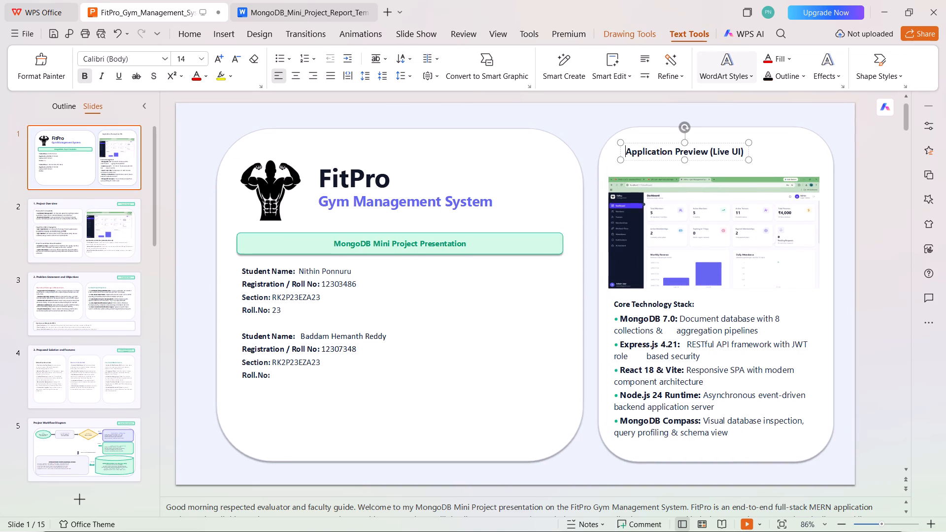
{"action": "key", "text": "Tab"}
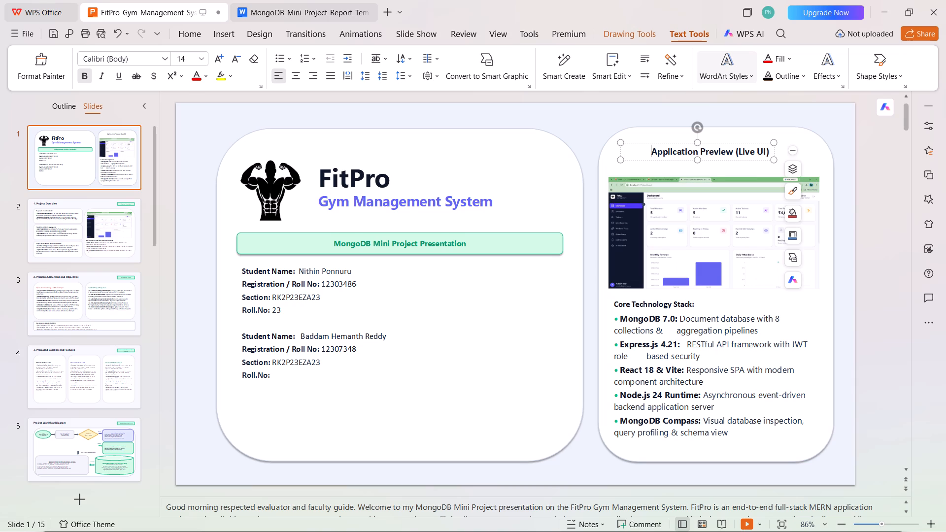
{"action": "left_click", "coordinate": [885, 209]}
On slide 2, enlarge the rounded card behind the dashboard screenshot to about 6.26 in high and 6.40 in wide.
{"action": "left_click", "coordinate": [121, 237]}
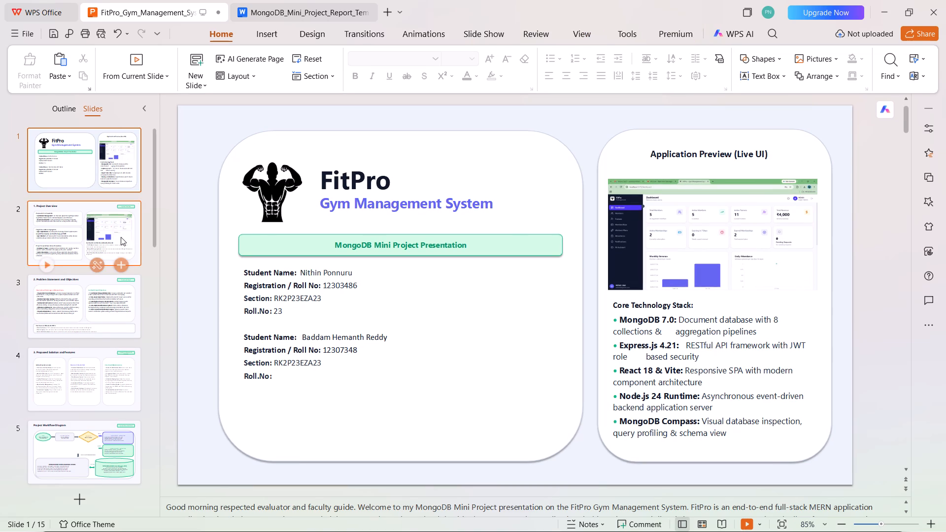
{"action": "left_click", "coordinate": [342, 215]}
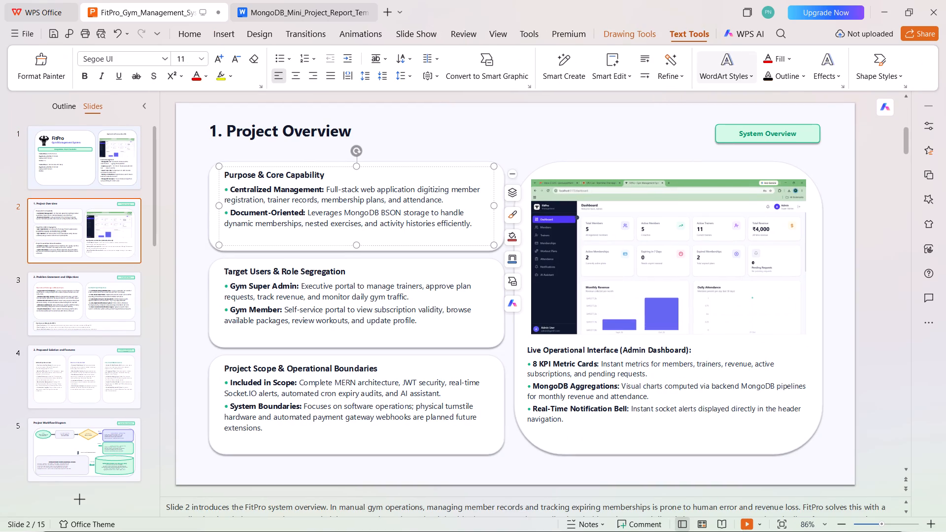
{"action": "left_click", "coordinate": [645, 177]}
{"action": "left_click", "coordinate": [653, 167]}
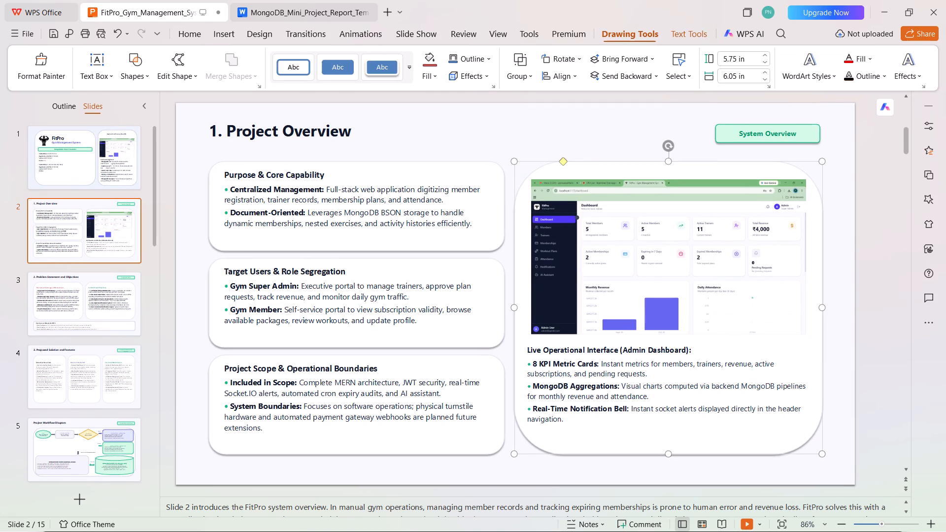
{"action": "left_click_drag", "start_coordinate": [669, 159], "coordinate": [669, 151]}
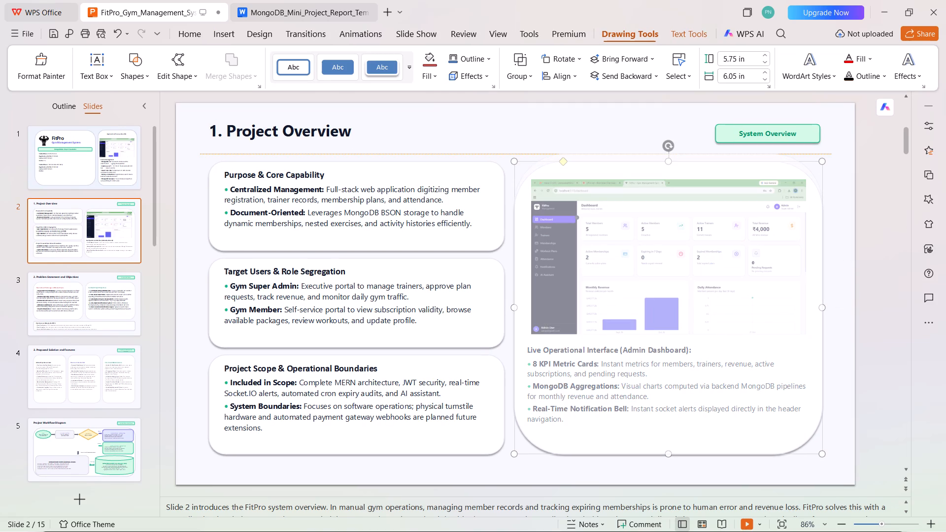
{"action": "left_click_drag", "start_coordinate": [669, 151], "coordinate": [669, 149]}
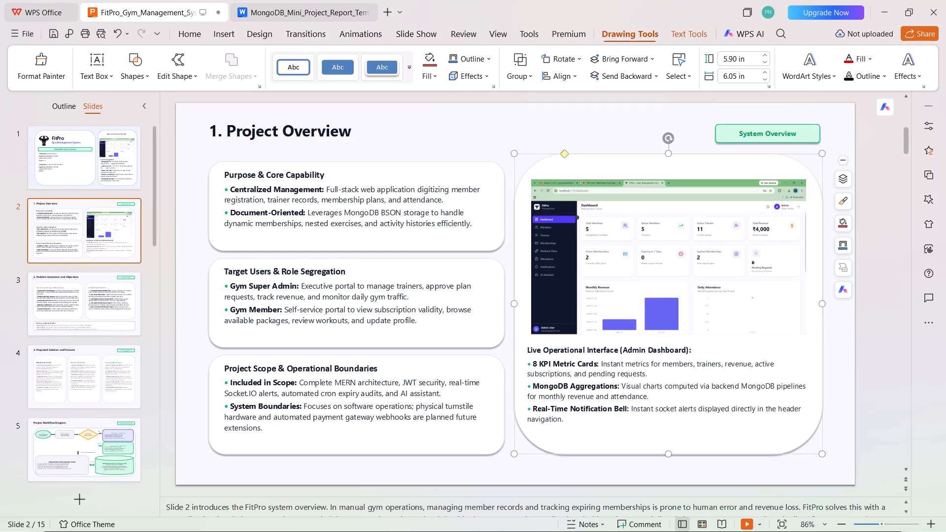
{"action": "left_click_drag", "start_coordinate": [670, 454], "coordinate": [671, 472]}
{"action": "left_click_drag", "start_coordinate": [825, 311], "coordinate": [843, 304]}
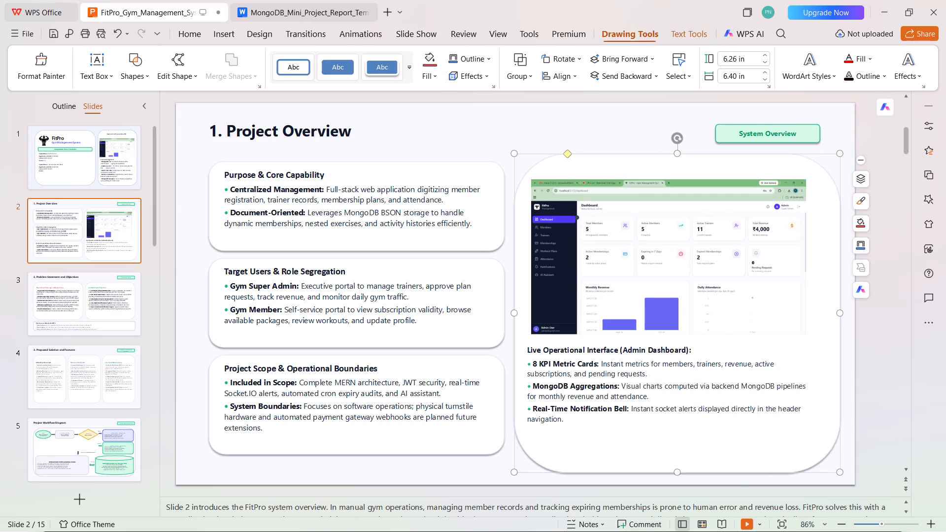
Shift the dashboard screenshot right within the enlarged card and widen it by extending its left edge.
{"action": "left_click_drag", "start_coordinate": [730, 290], "coordinate": [743, 289]}
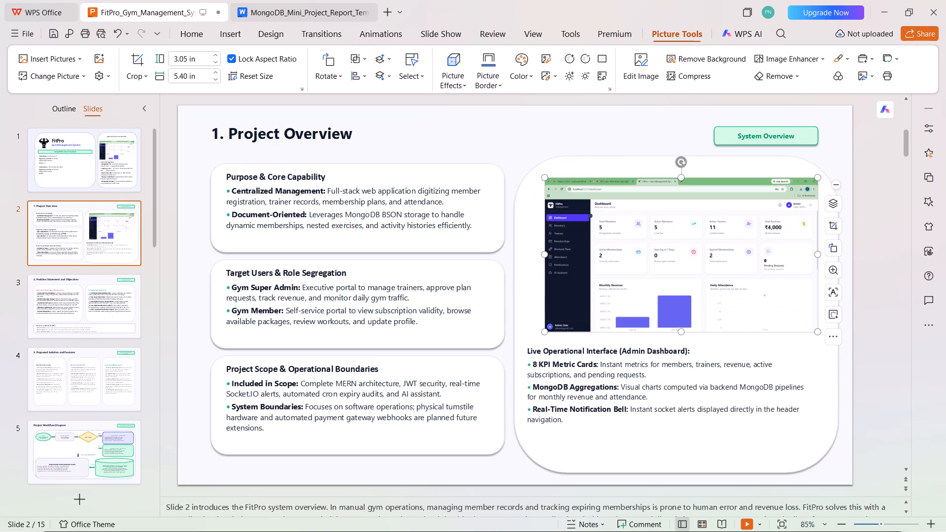
{"action": "left_click_drag", "start_coordinate": [546, 254], "coordinate": [537, 255]}
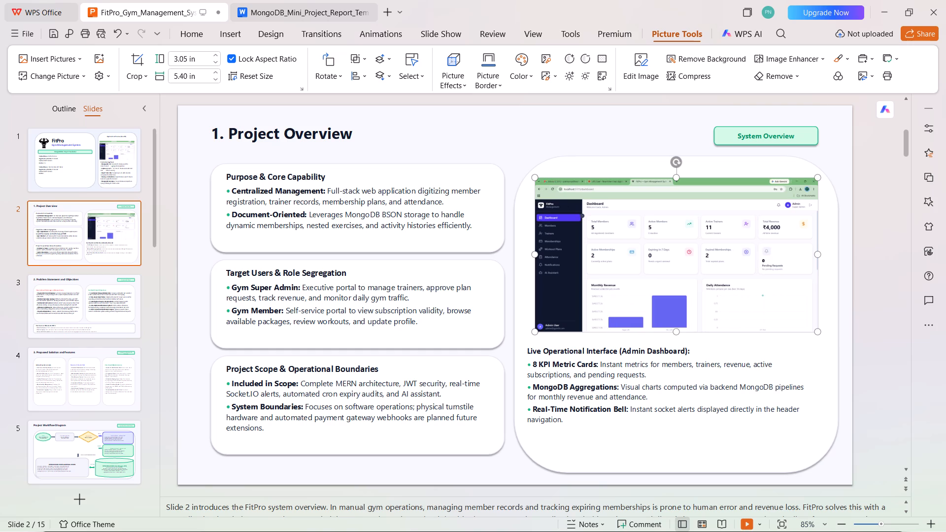
Move the Project Scope & Operational Boundaries text and its card down, aligning the card's bottom with the dashboard card's lower edge.
{"action": "left_click", "coordinate": [408, 227]}
{"action": "left_click_drag", "start_coordinate": [404, 437], "coordinate": [405, 460]}
{"action": "left_click", "coordinate": [378, 370]}
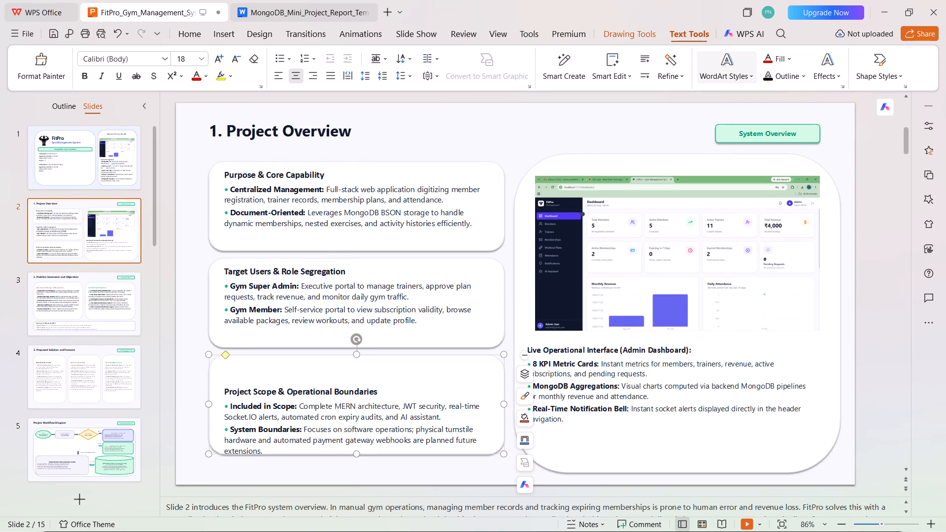
{"action": "left_click_drag", "start_coordinate": [463, 369], "coordinate": [461, 383]}
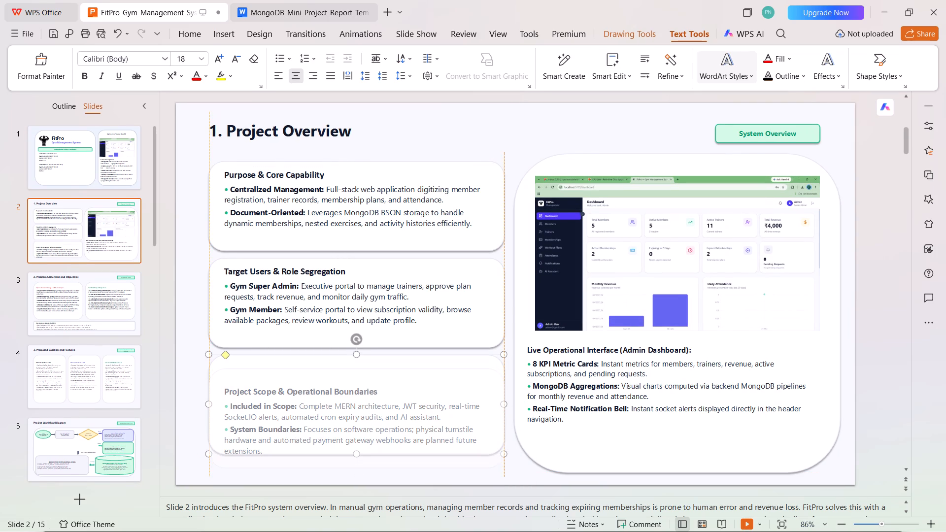
{"action": "left_click_drag", "start_coordinate": [461, 383], "coordinate": [460, 392]}
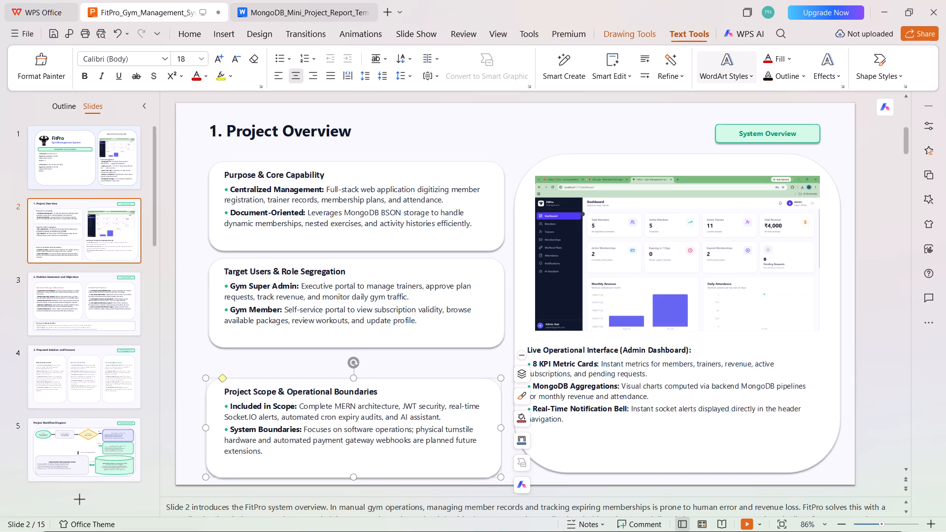
{"action": "left_click_drag", "start_coordinate": [421, 464], "coordinate": [421, 459]}
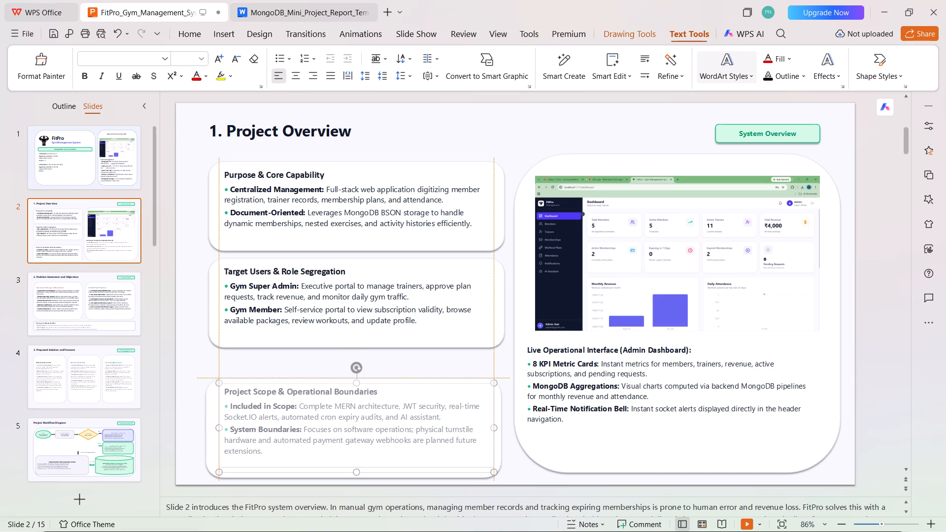
{"action": "left_click_drag", "start_coordinate": [421, 459], "coordinate": [422, 456]}
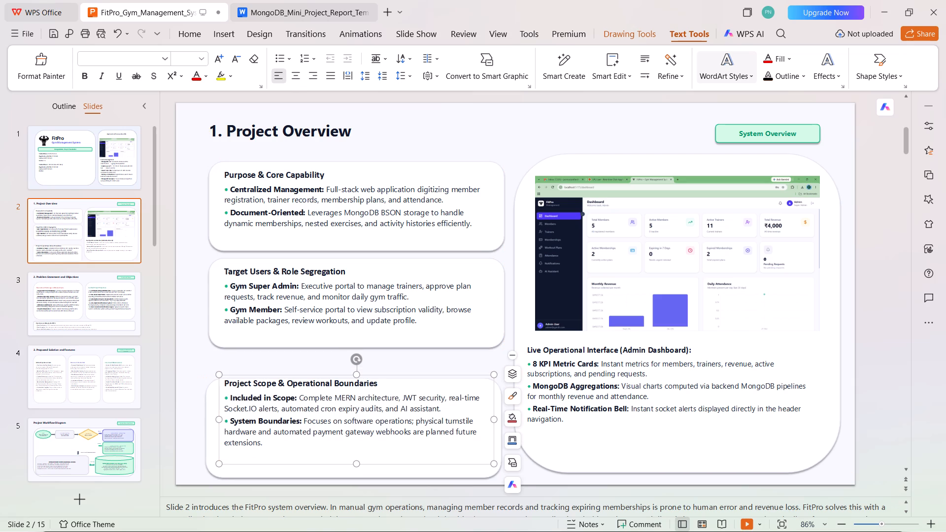
{"action": "left_click_drag", "start_coordinate": [446, 471], "coordinate": [447, 461]}
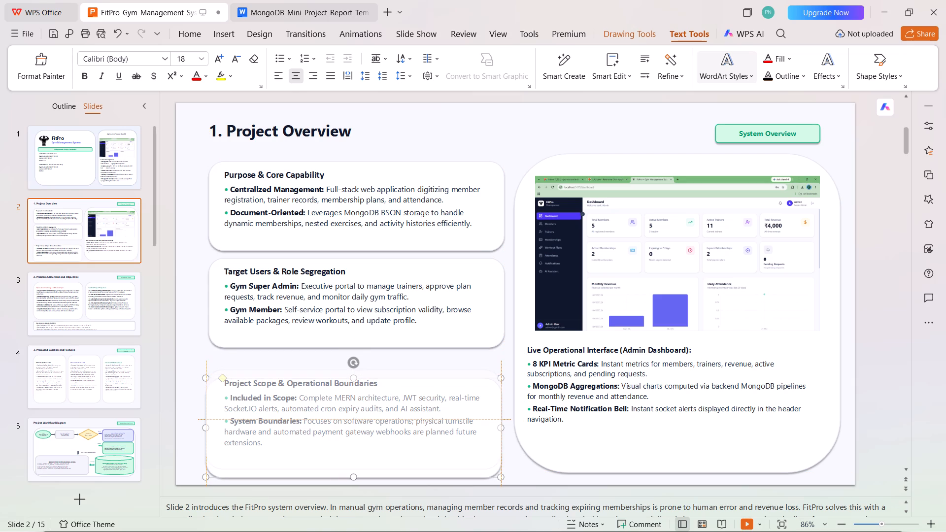
{"action": "left_click_drag", "start_coordinate": [447, 461], "coordinate": [449, 465]}
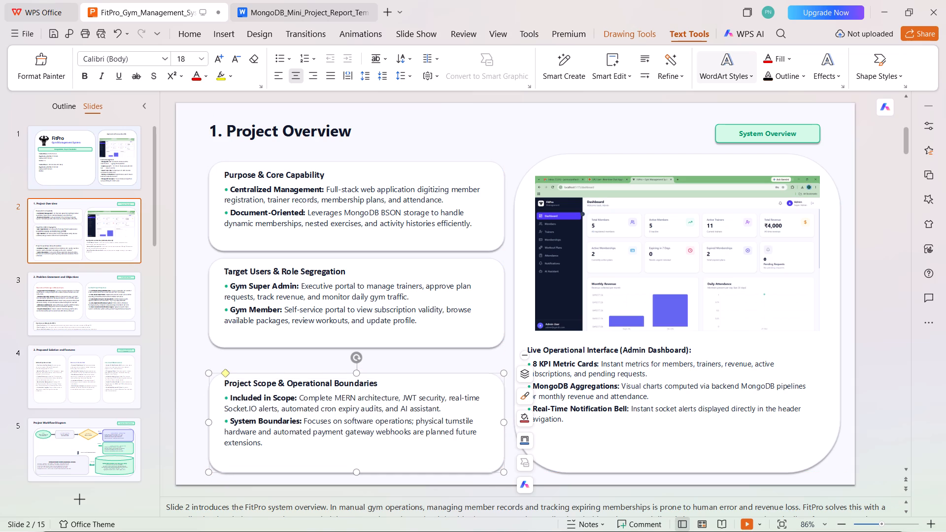
{"action": "left_click_drag", "start_coordinate": [440, 384], "coordinate": [463, 369]}
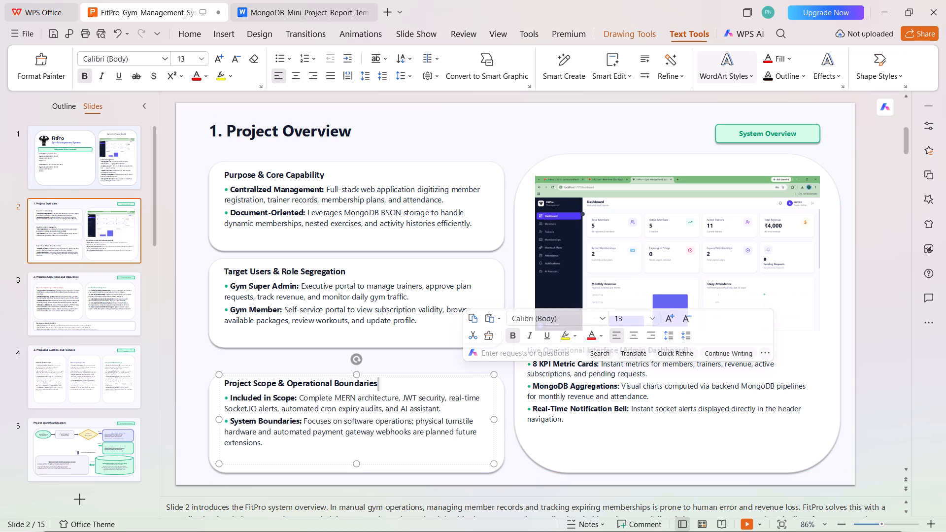
{"action": "left_click", "coordinate": [928, 367]}
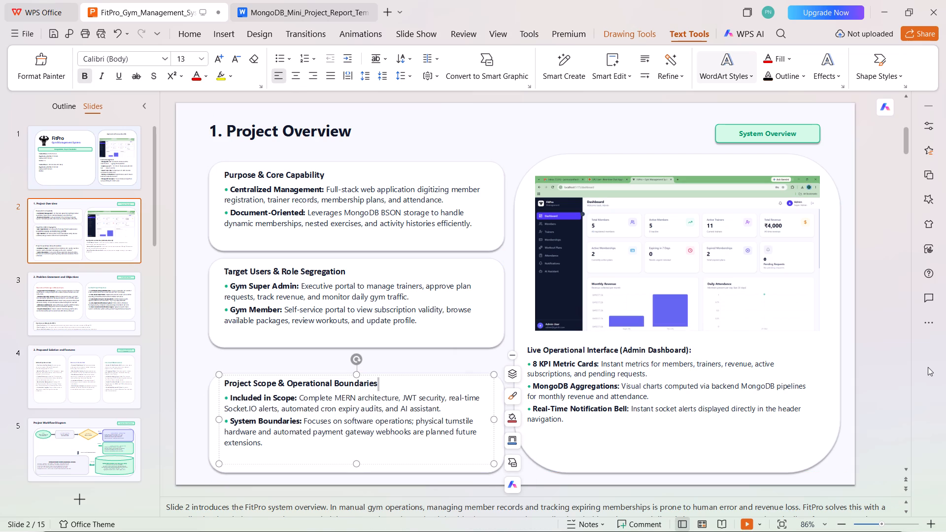
{"action": "left_click", "coordinate": [879, 366]}
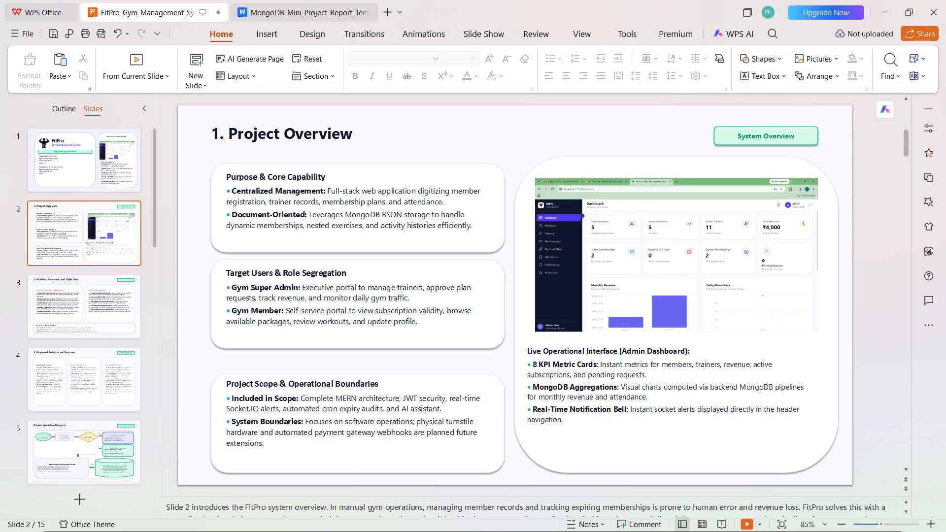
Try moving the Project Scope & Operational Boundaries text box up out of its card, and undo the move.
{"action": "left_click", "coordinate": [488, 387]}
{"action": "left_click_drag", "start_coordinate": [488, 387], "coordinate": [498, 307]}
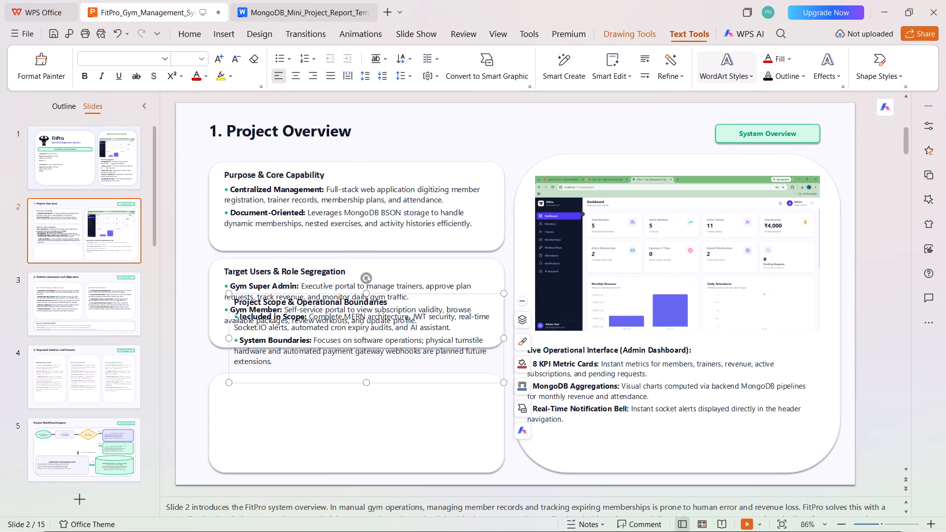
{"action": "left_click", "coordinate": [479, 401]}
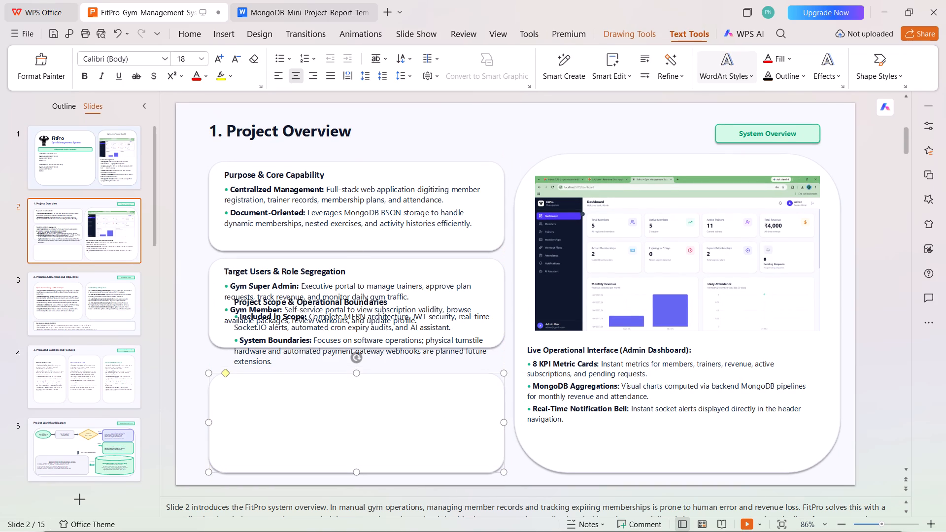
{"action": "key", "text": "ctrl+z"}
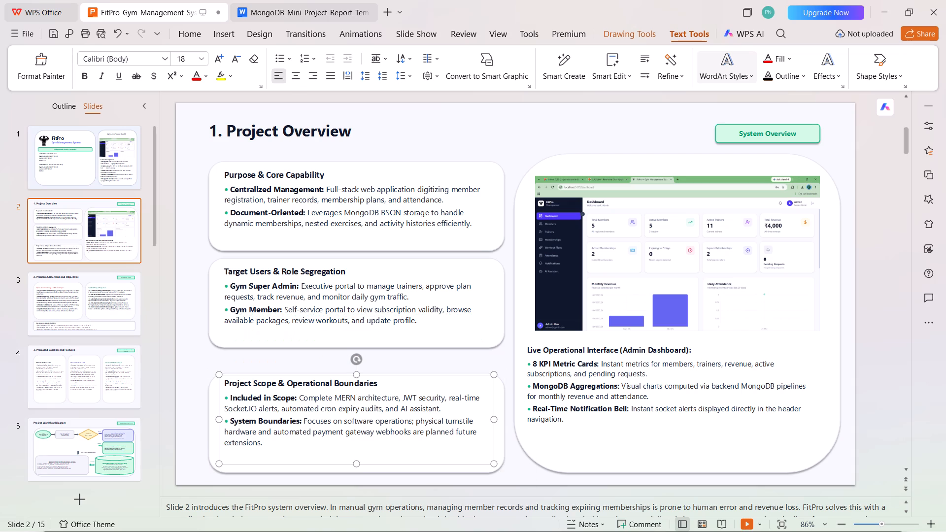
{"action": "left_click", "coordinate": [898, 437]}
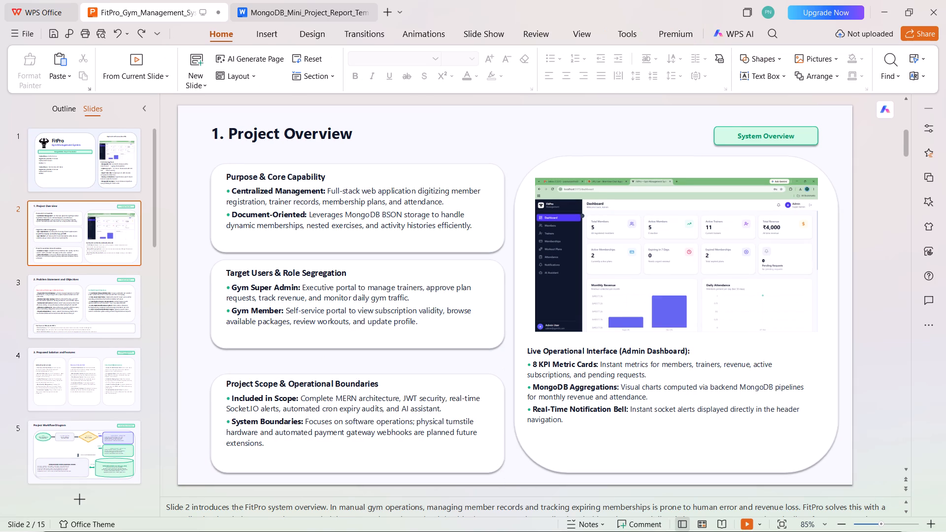
Insert a blank line above the Project Scope & Operational Boundaries heading and enlarge the box's text to 14 for the heading, 12 for bullets.
{"action": "left_click", "coordinate": [226, 381]}
{"action": "key", "text": "Return"}
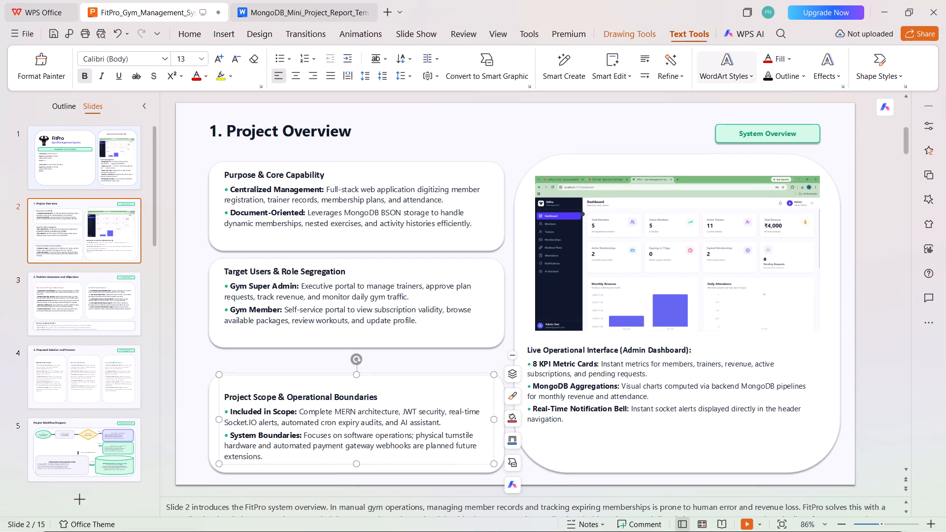
{"action": "key", "text": "ctrl+a"}
{"action": "left_click", "coordinate": [222, 61]}
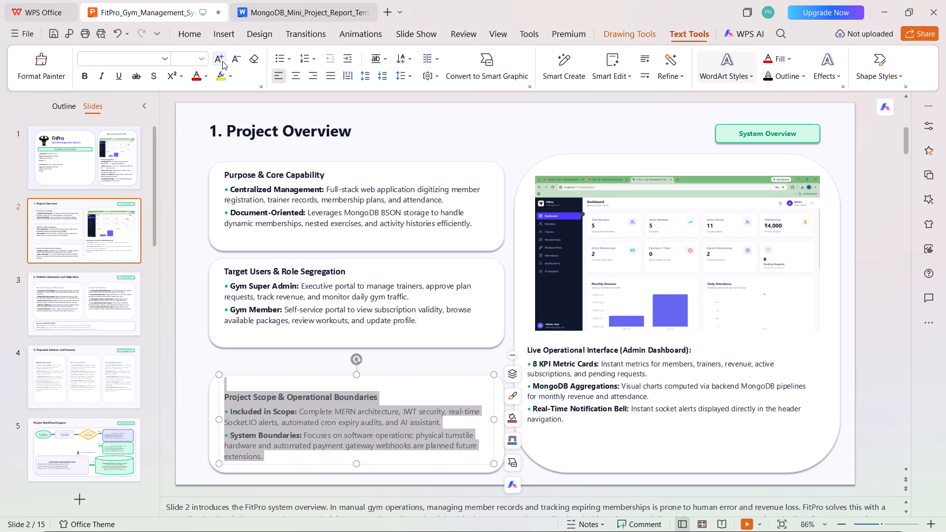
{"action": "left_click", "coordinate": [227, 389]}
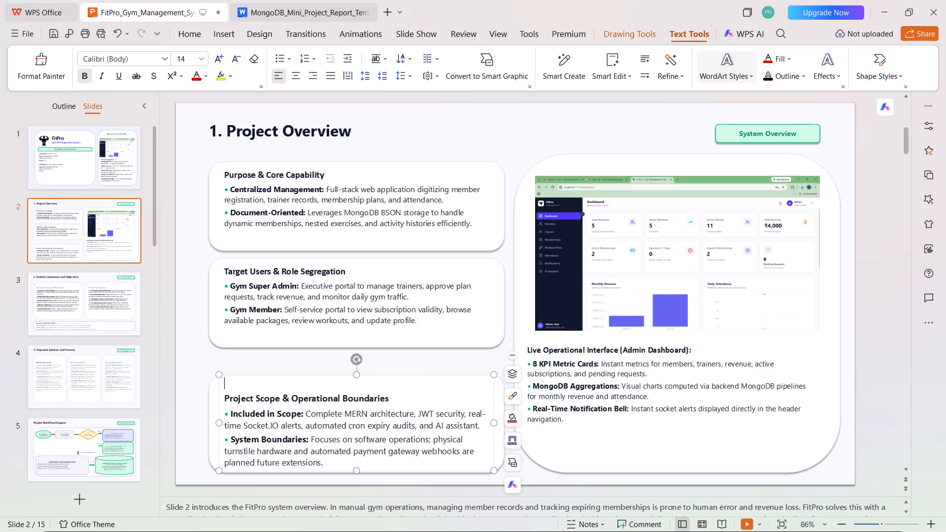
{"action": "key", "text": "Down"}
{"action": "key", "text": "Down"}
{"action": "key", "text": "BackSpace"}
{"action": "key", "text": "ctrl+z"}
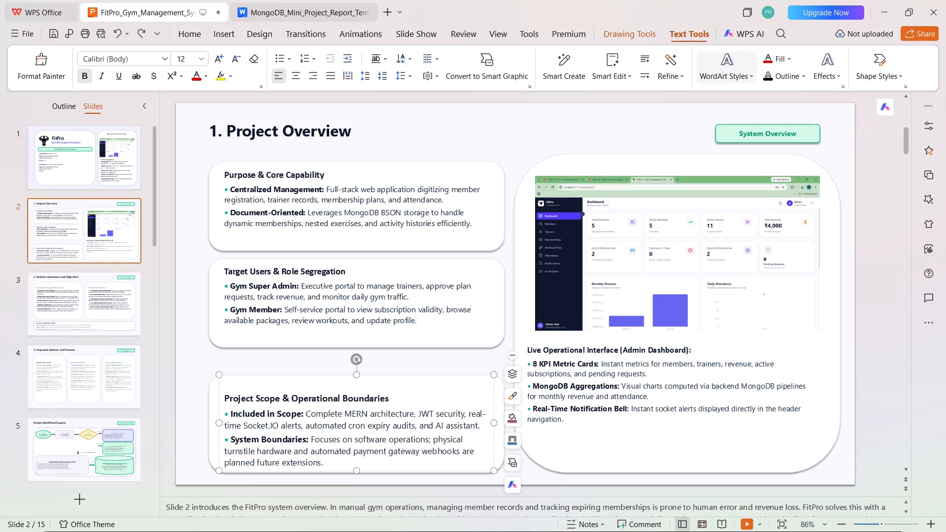
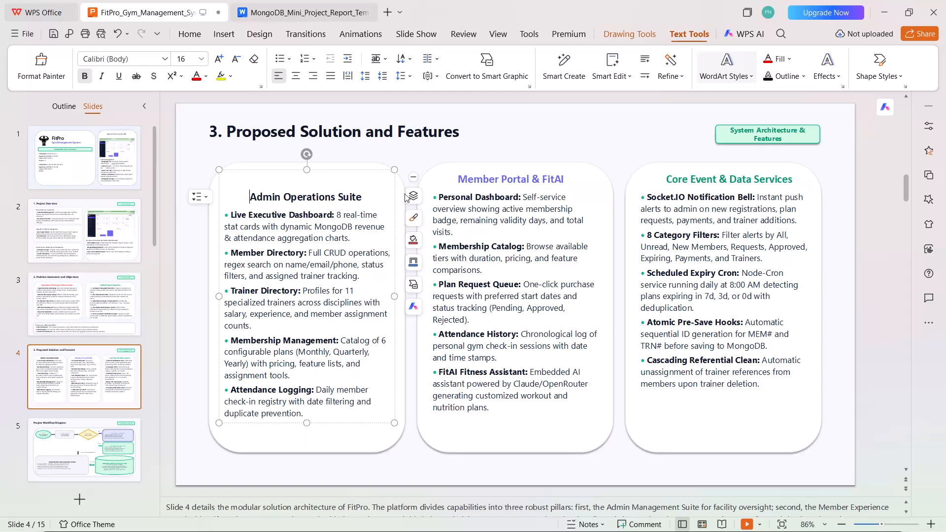
Insert a blank line above the Member Portal & FitAI and Core Event & Data Services headings on slide 4.
{"action": "left_click", "coordinate": [459, 182]}
{"action": "key", "text": "backslash"}
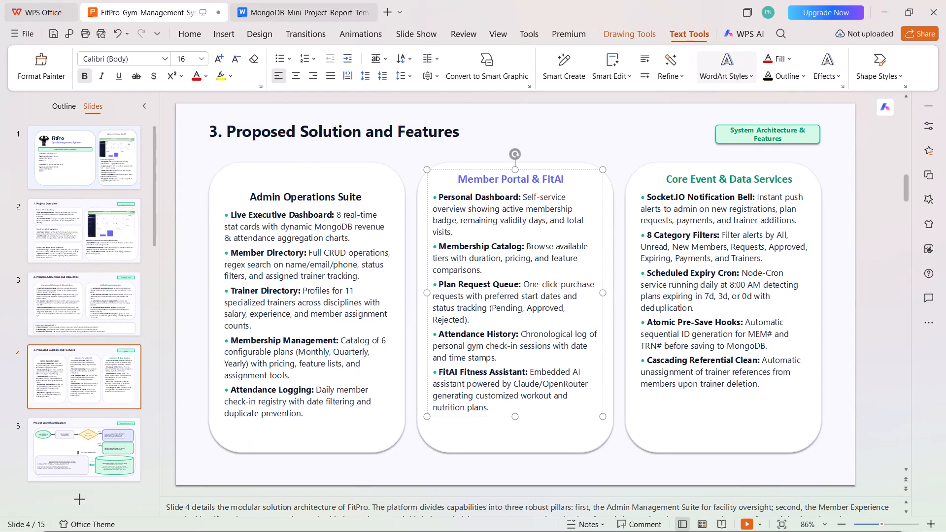
{"action": "key", "text": "BackSpace"}
{"action": "key", "text": "Return"}
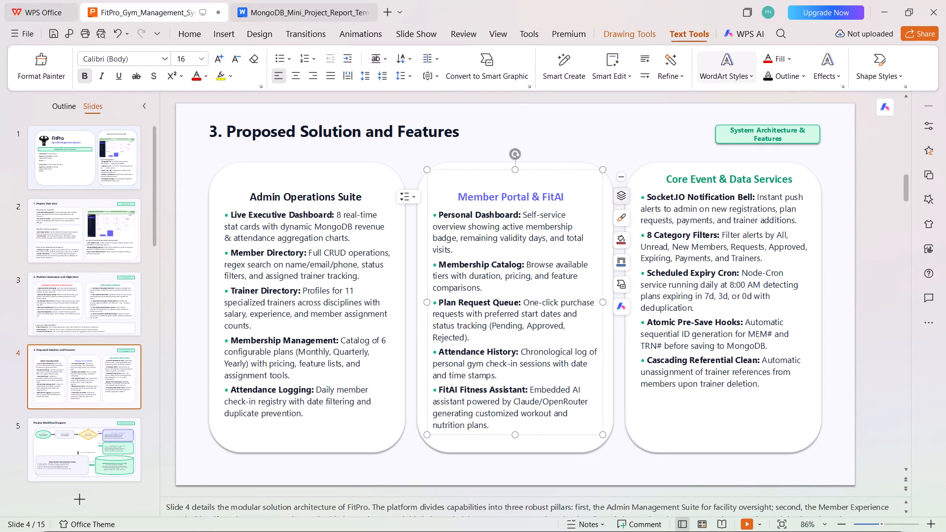
{"action": "left_click", "coordinate": [666, 186]}
{"action": "key", "text": "Return"}
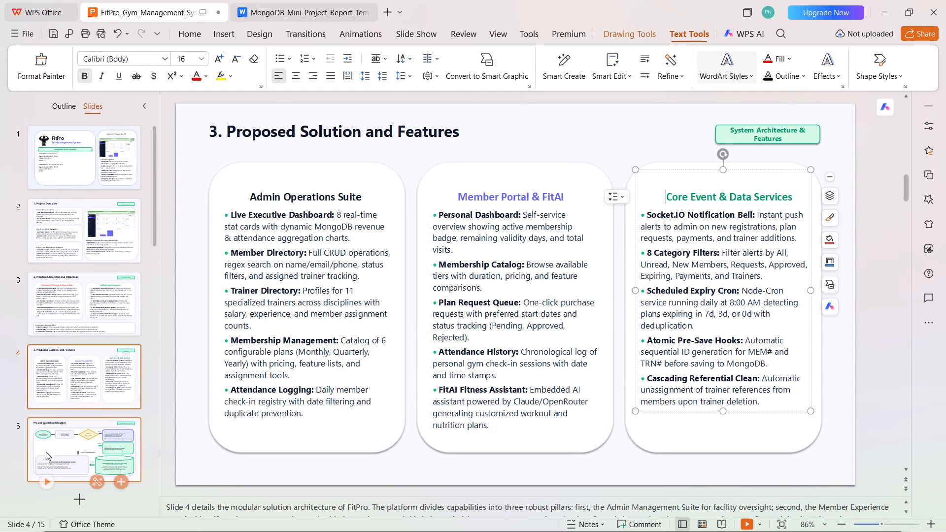
Enlarge the background card on the Project Workflow Diagram slide on all four sides to 12.77 in wide and 6.26 in high.
{"action": "left_click", "coordinate": [67, 448]}
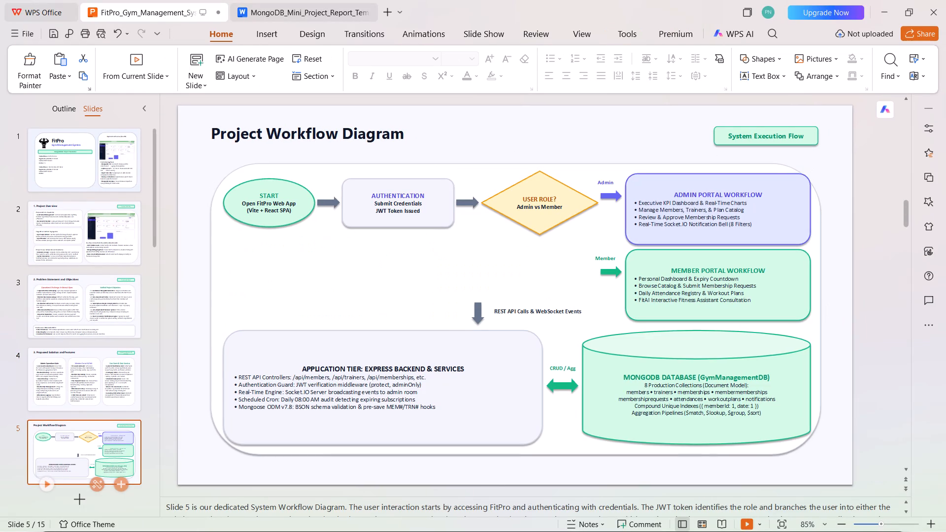
{"action": "left_click", "coordinate": [813, 248]}
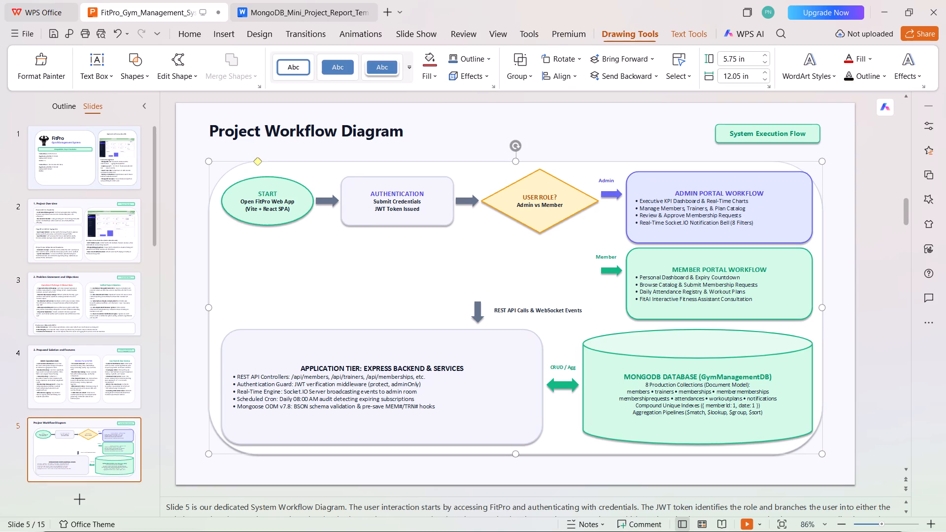
{"action": "left_click_drag", "start_coordinate": [823, 306], "coordinate": [838, 304]}
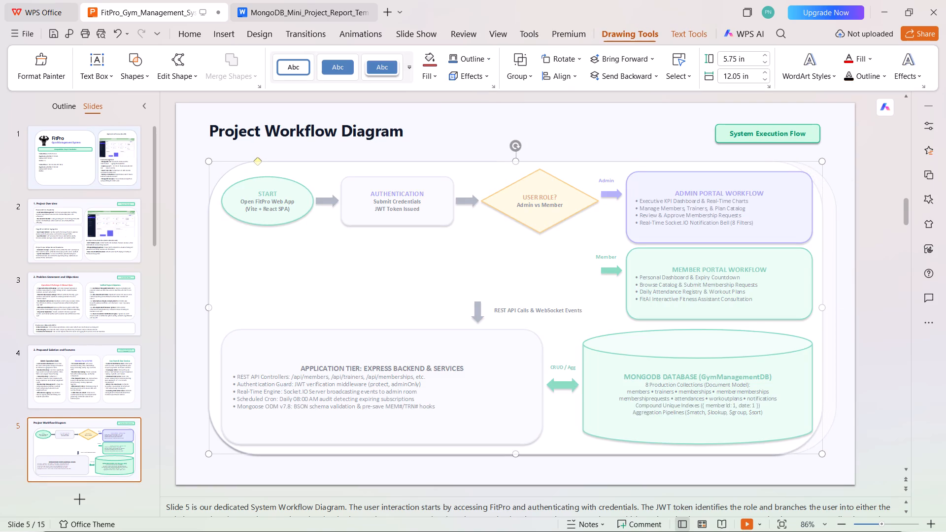
{"action": "left_click_drag", "start_coordinate": [838, 304], "coordinate": [840, 303]}
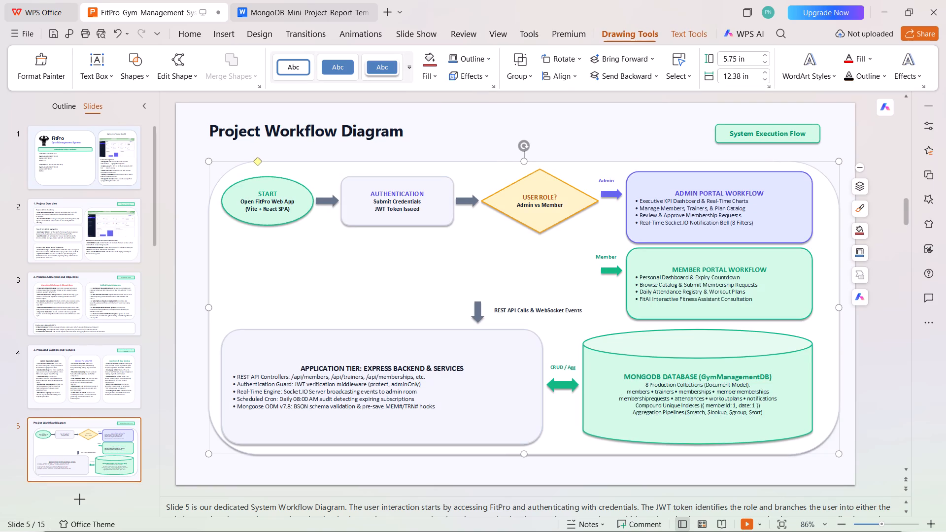
{"action": "left_click_drag", "start_coordinate": [212, 309], "coordinate": [192, 310]}
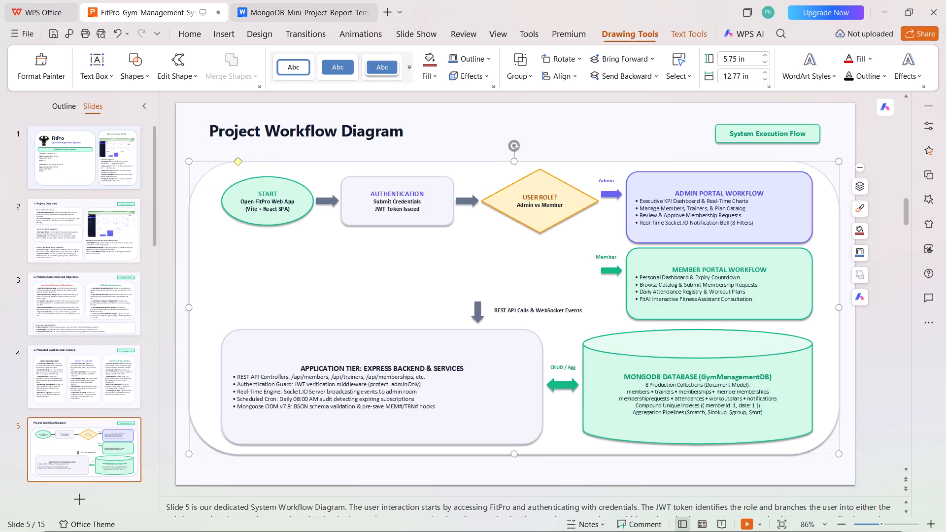
{"action": "left_click_drag", "start_coordinate": [514, 454], "coordinate": [515, 467]}
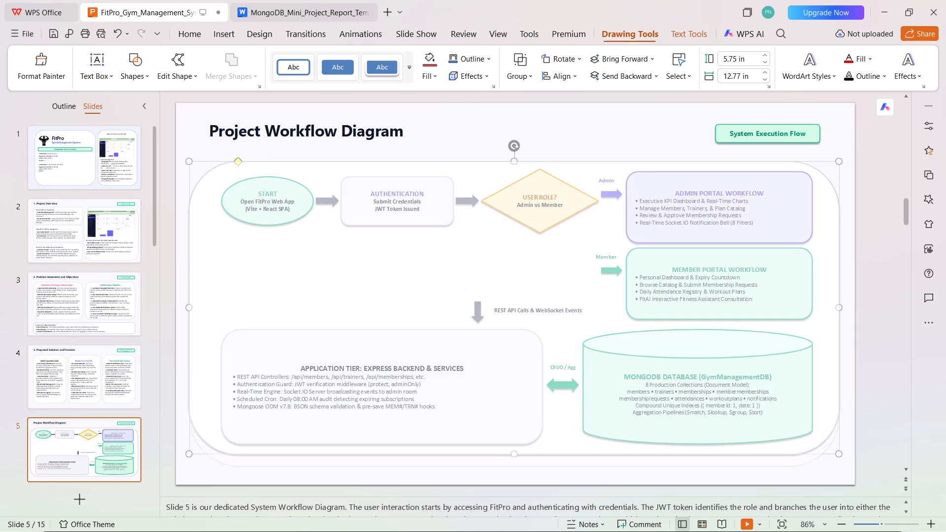
{"action": "left_click_drag", "start_coordinate": [515, 467], "coordinate": [515, 472]}
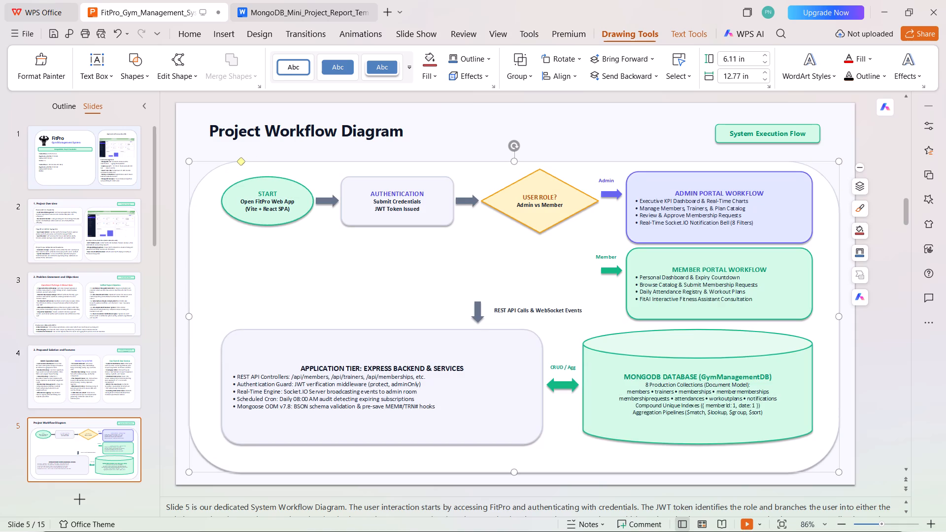
{"action": "left_click_drag", "start_coordinate": [514, 160], "coordinate": [513, 149]}
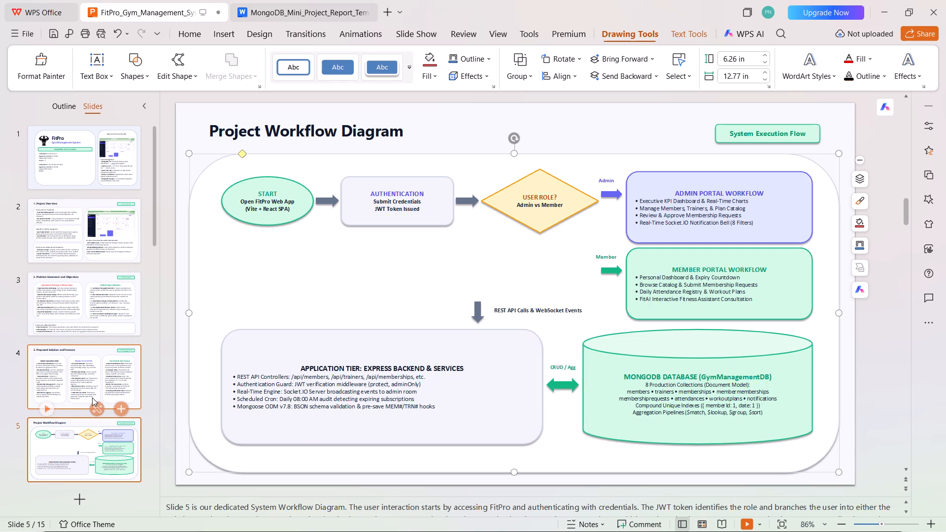
On the Technology Stack and Architecture slide, enlarge all text in the Technology Stack Components box one size, bringing its heading to 14.
{"action": "left_click", "coordinate": [866, 361]}
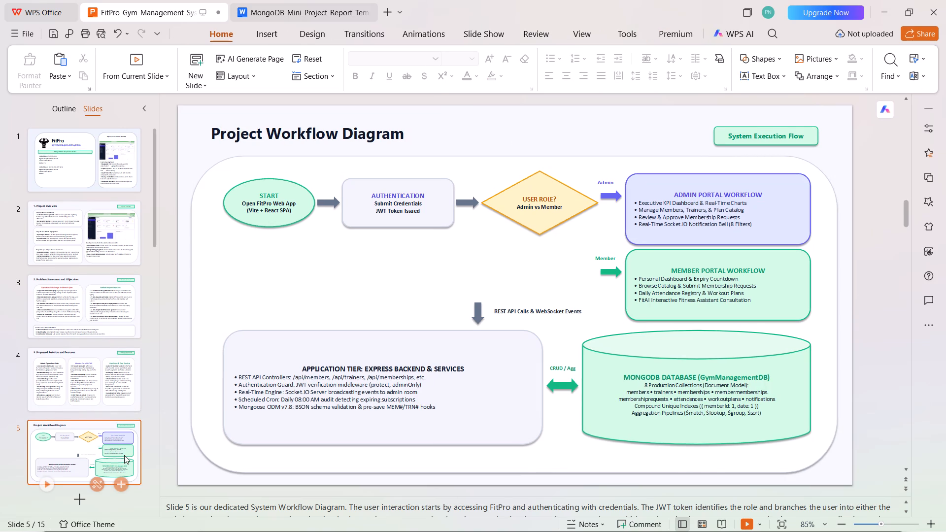
{"action": "key", "text": "Down"}
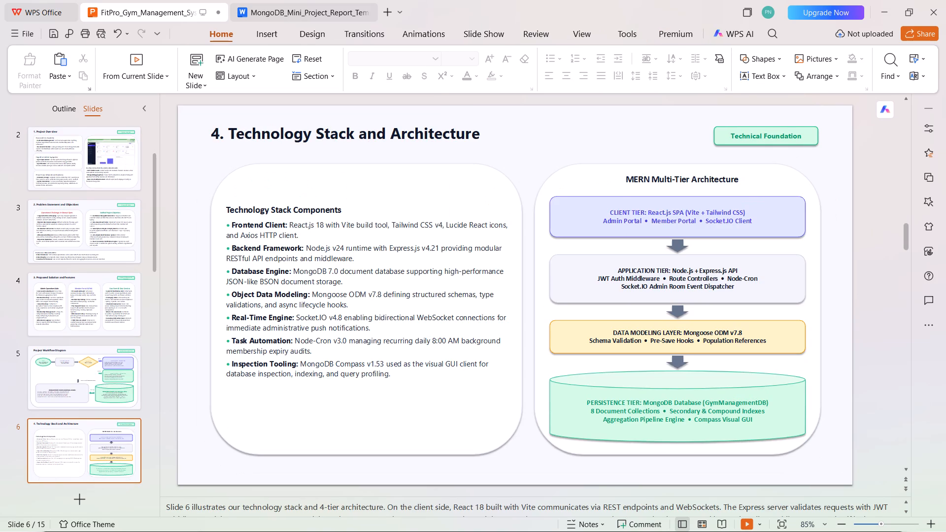
{"action": "left_click", "coordinate": [308, 337]}
{"action": "key", "text": "ctrl+a"}
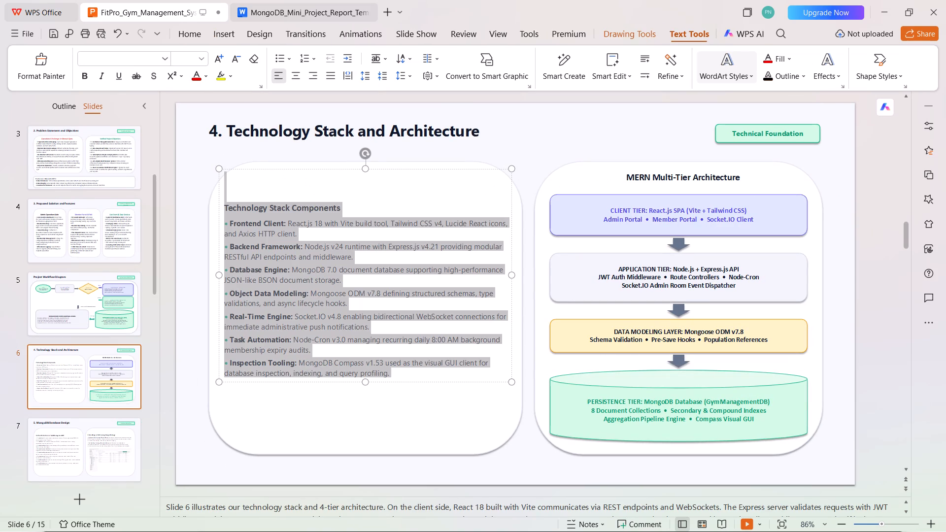
{"action": "left_click", "coordinate": [225, 58]}
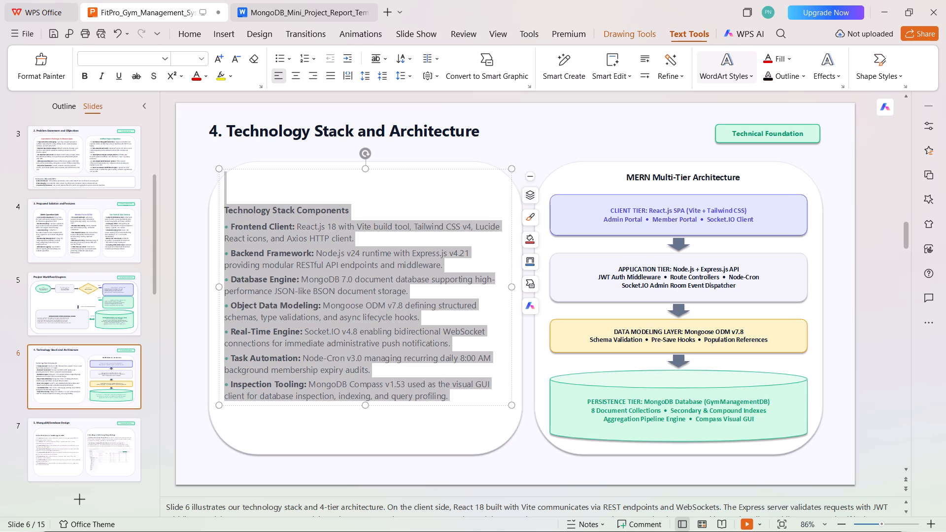
Indent the Technology Stack Components heading by two tab stops and set its font size to 16.
{"action": "left_click", "coordinate": [229, 206]}
{"action": "key", "text": "Left"}
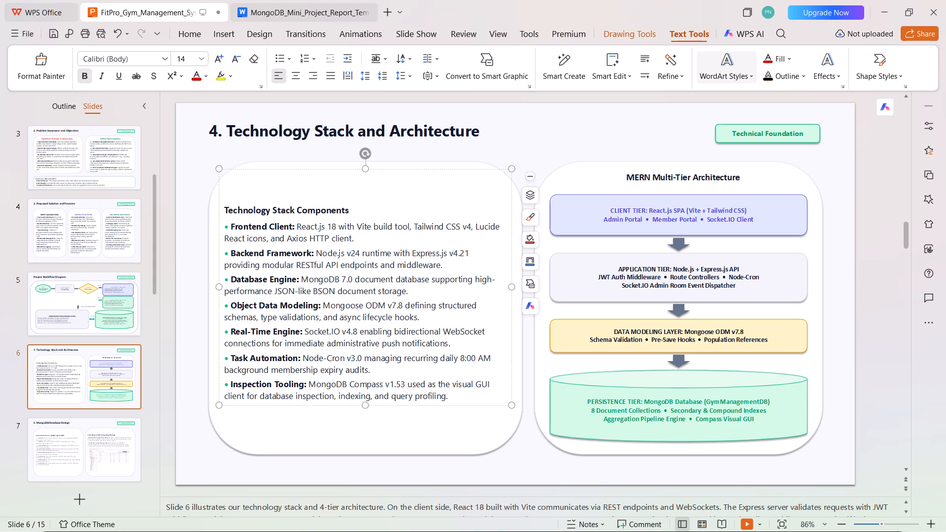
{"action": "key", "text": "Tab"}
{"action": "key", "text": "Tab"}
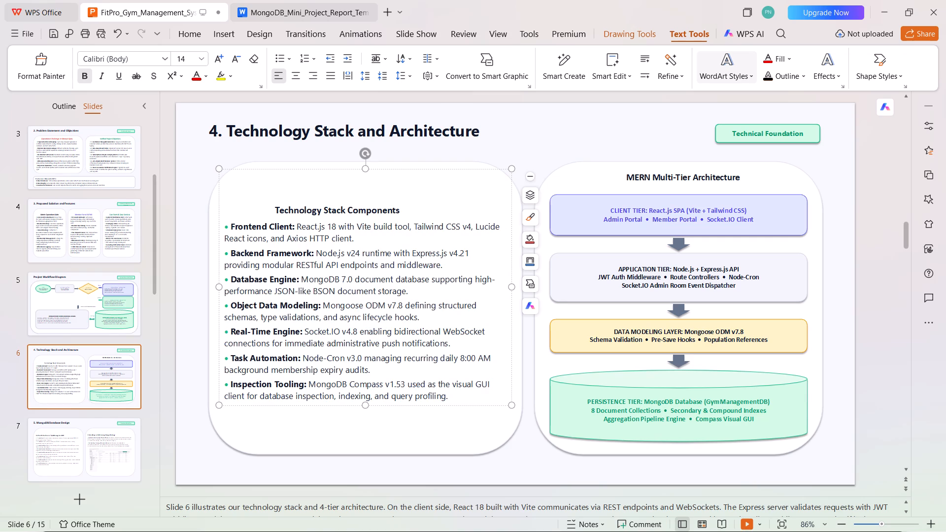
{"action": "left_click_drag", "start_coordinate": [403, 208], "coordinate": [276, 213]}
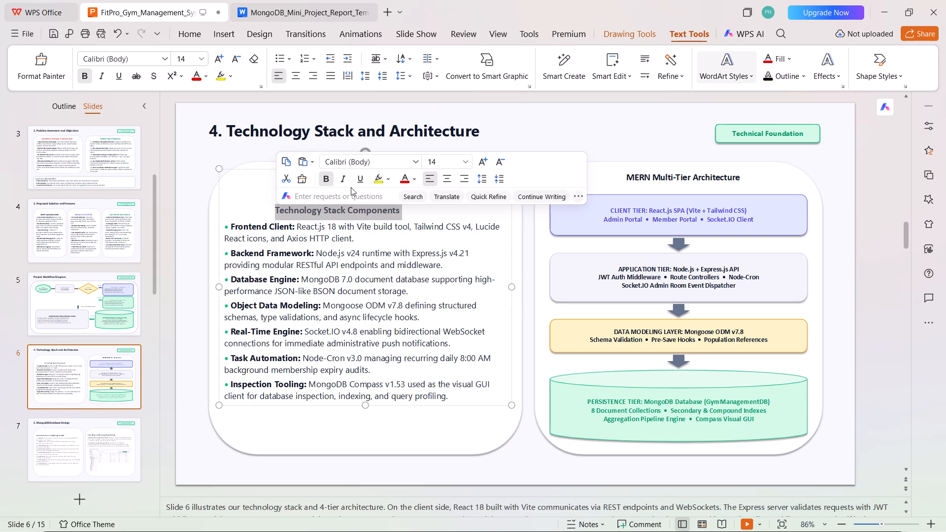
{"action": "left_click", "coordinate": [474, 162]}
{"action": "left_click", "coordinate": [481, 162]}
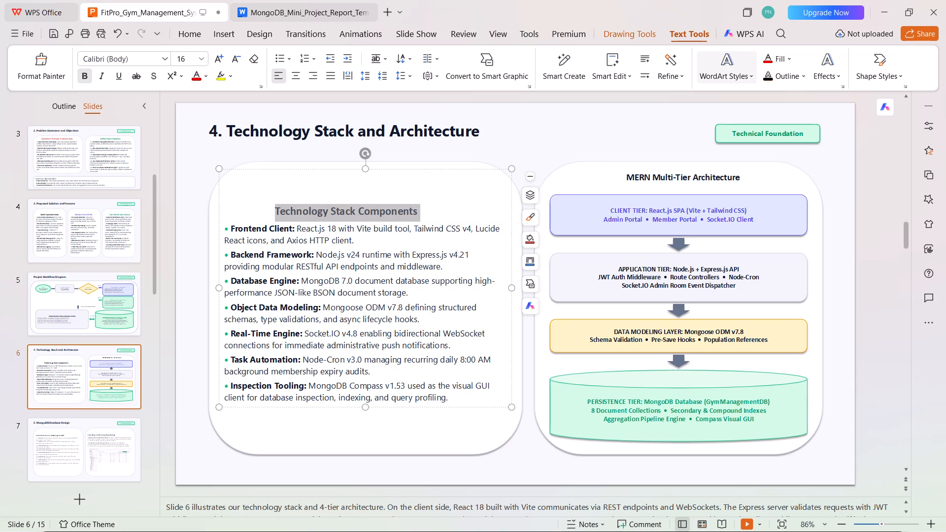
Widen the MERN Multi-Tier Architecture card by extending its right edge slightly.
{"action": "left_click", "coordinate": [821, 370]}
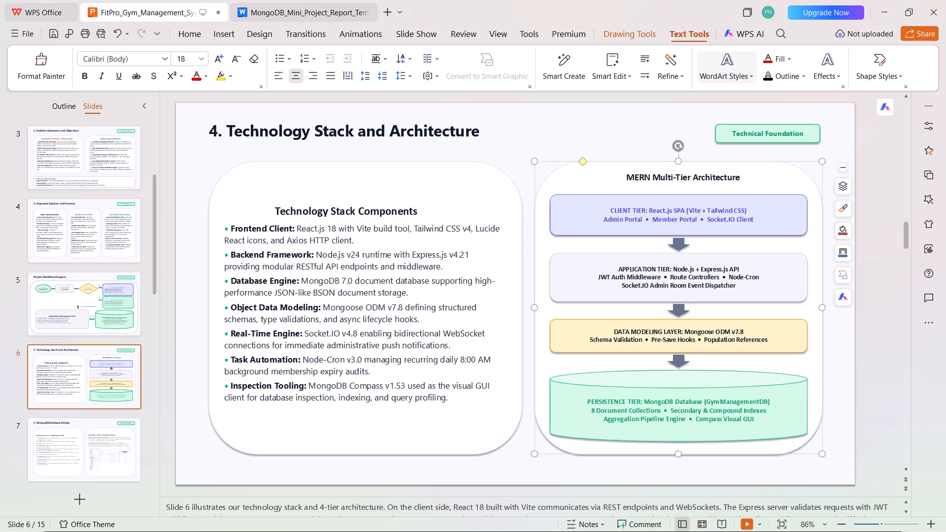
{"action": "left_click_drag", "start_coordinate": [823, 307], "coordinate": [835, 304]}
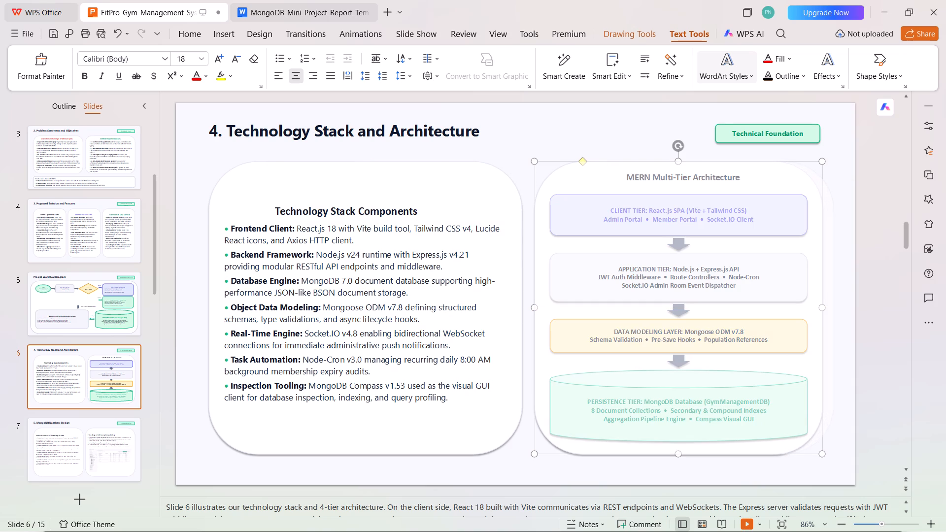
{"action": "left_click_drag", "start_coordinate": [835, 304], "coordinate": [836, 304]}
{"action": "left_click", "coordinate": [687, 453]}
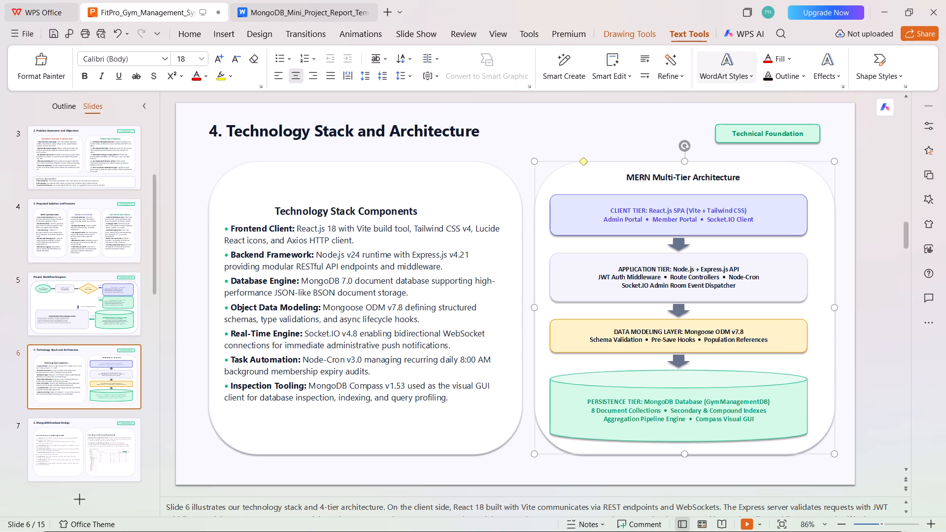
{"action": "left_click", "coordinate": [687, 453]}
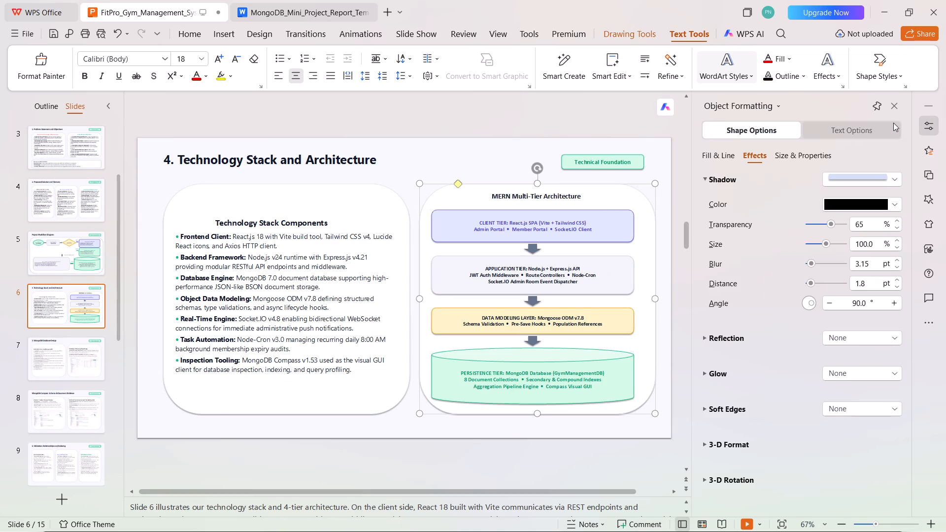
{"action": "left_click", "coordinate": [894, 112]}
Set the MERN Multi-Tier Architecture heading's font size to 14.
{"action": "left_click", "coordinate": [698, 180]}
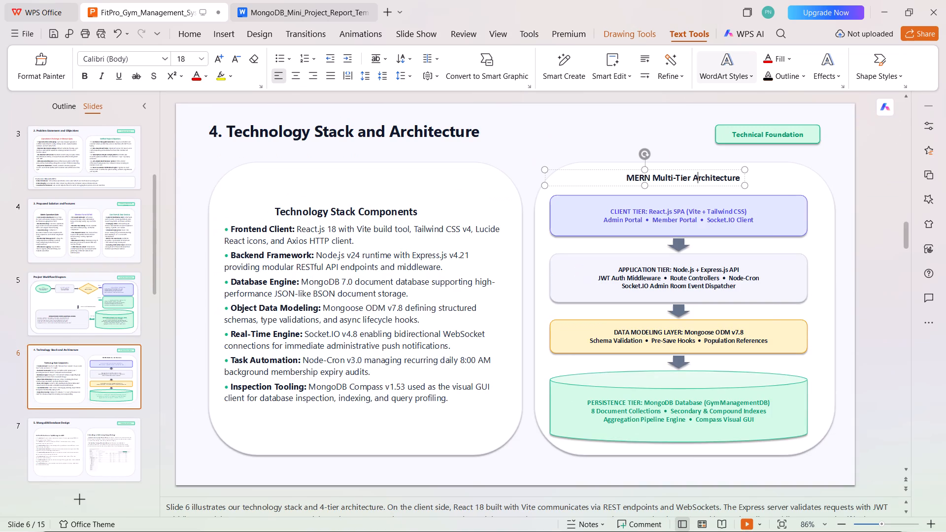
{"action": "key", "text": "ctrl+a"}
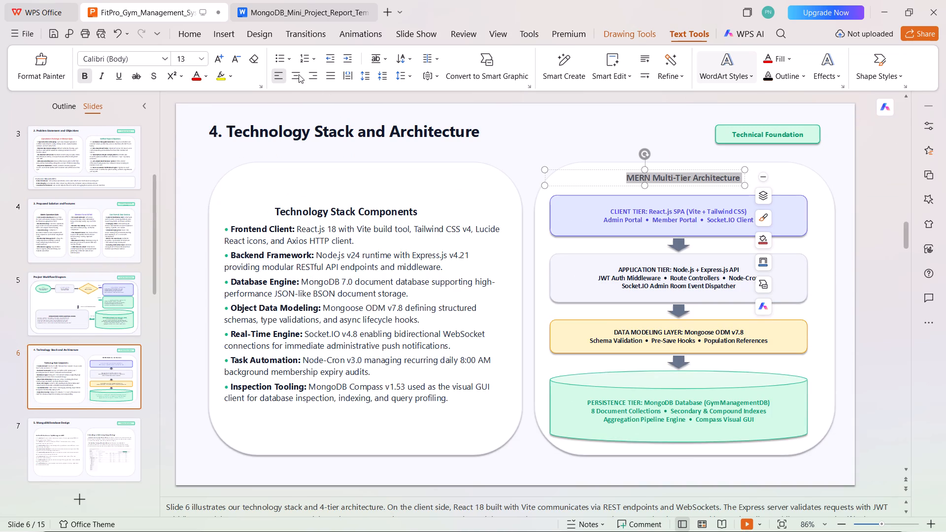
{"action": "left_click", "coordinate": [224, 60]}
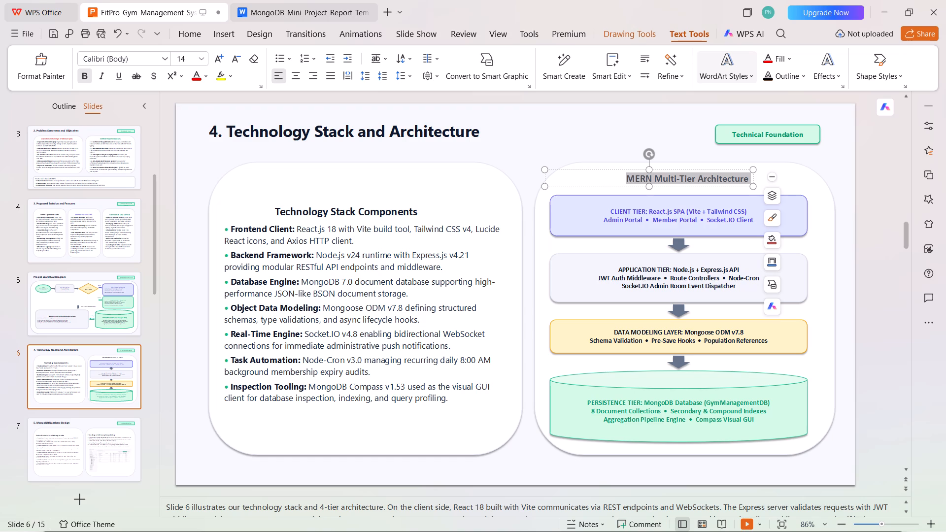
Raise the Technology Stack Components heading one line, indent it by two tab stops again, and insert a blank line below it.
{"action": "left_click", "coordinate": [273, 207]}
{"action": "key", "text": "BackSpace"}
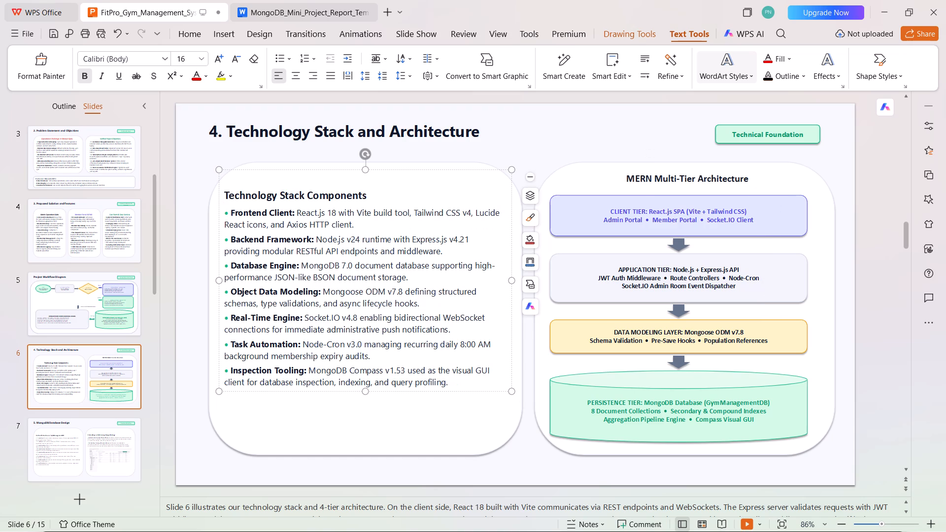
{"action": "key", "text": "Tab"}
{"action": "key", "text": "Tab"}
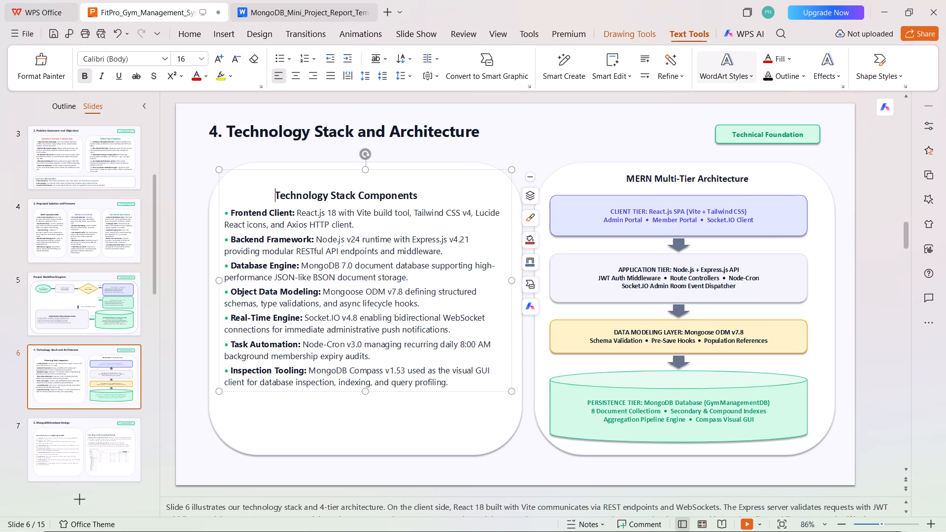
{"action": "left_click", "coordinate": [421, 198]}
{"action": "key", "text": "Return"}
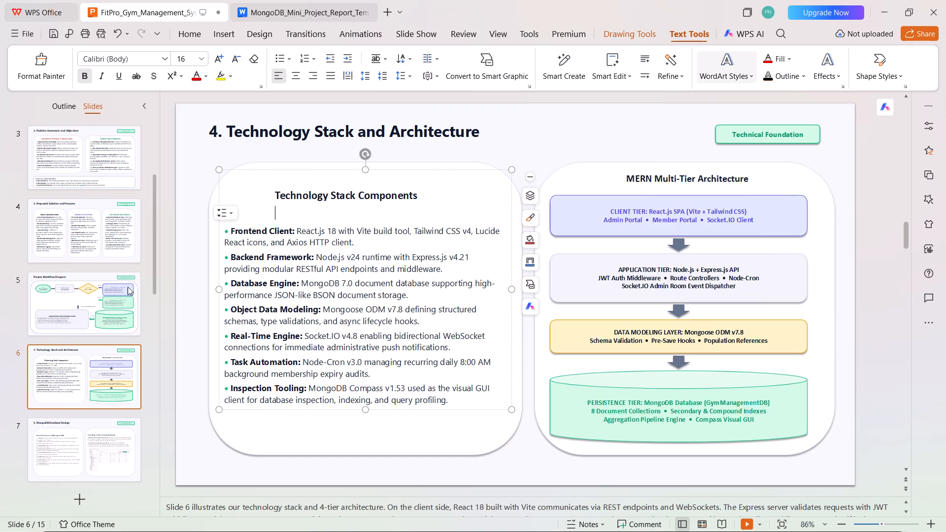
On slide 4, insert a blank line below the Admin Operations Suite heading and remove the blank line above it.
{"action": "left_click", "coordinate": [98, 240]}
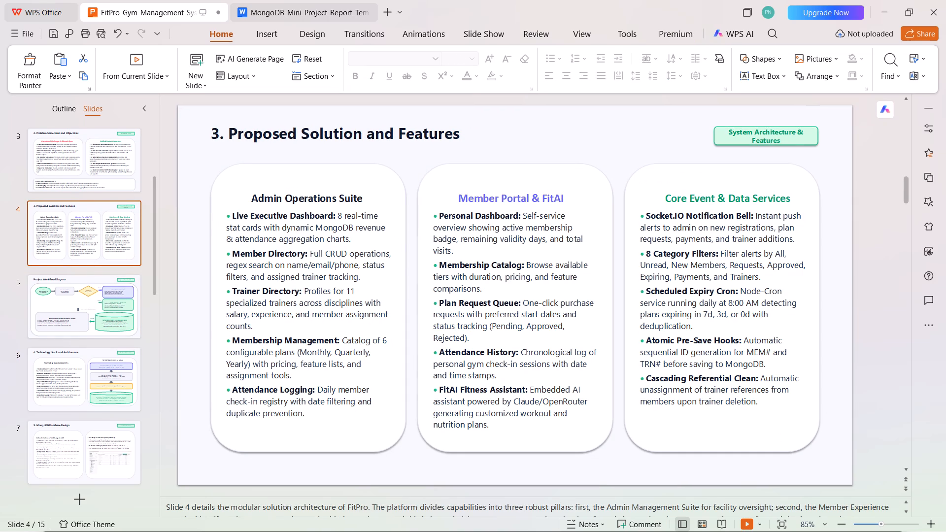
{"action": "left_click", "coordinate": [378, 196]}
{"action": "key", "text": "Return"}
{"action": "left_click", "coordinate": [328, 175]}
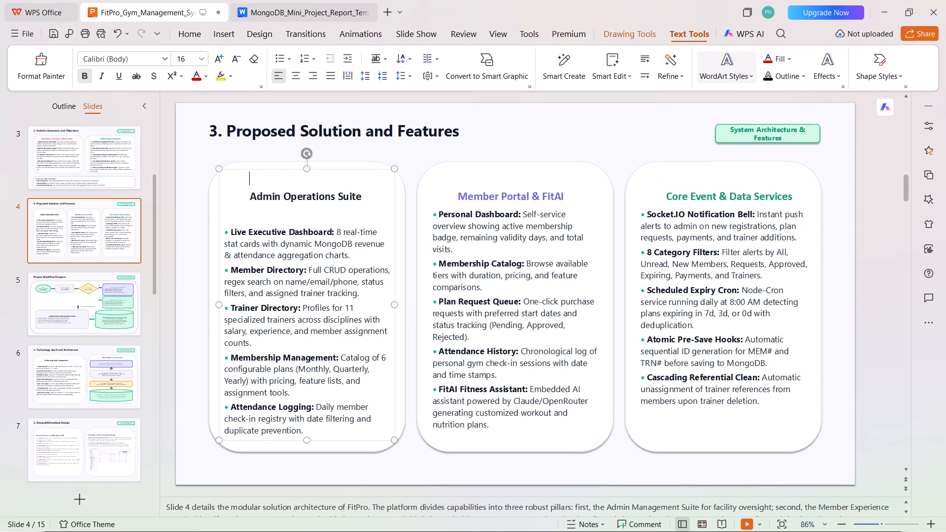
{"action": "key", "text": "BackSpace"}
{"action": "key", "text": "BackSpace"}
{"action": "key", "text": "BackSpace"}
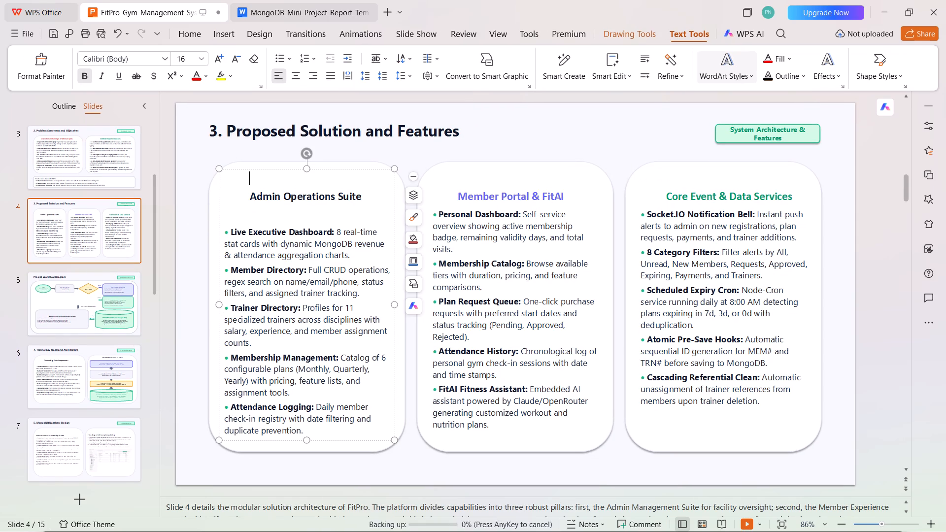
{"action": "key", "text": "BackSpace"}
{"action": "key", "text": "Down"}
{"action": "key", "text": "BackSpace"}
{"action": "key", "text": "BackSpace"}
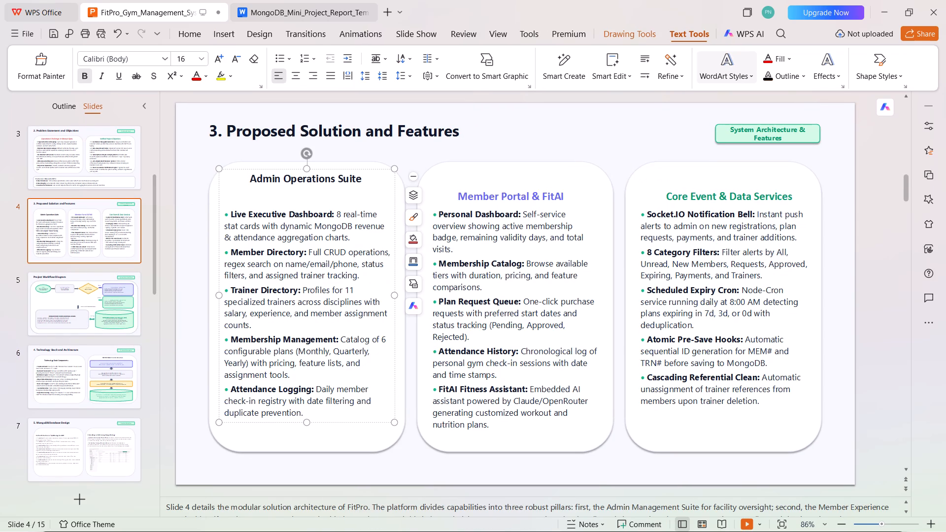
Remove the blank line above the Member Portal & FitAI heading and insert a blank line below it.
{"action": "left_click", "coordinate": [457, 197]}
{"action": "key", "text": "BackSpace"}
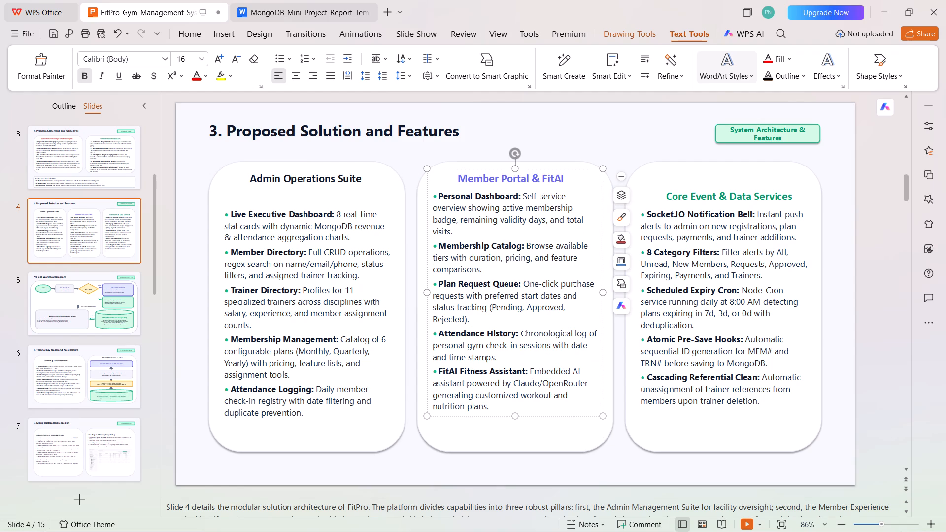
{"action": "left_click", "coordinate": [567, 186]}
{"action": "key", "text": "Return"}
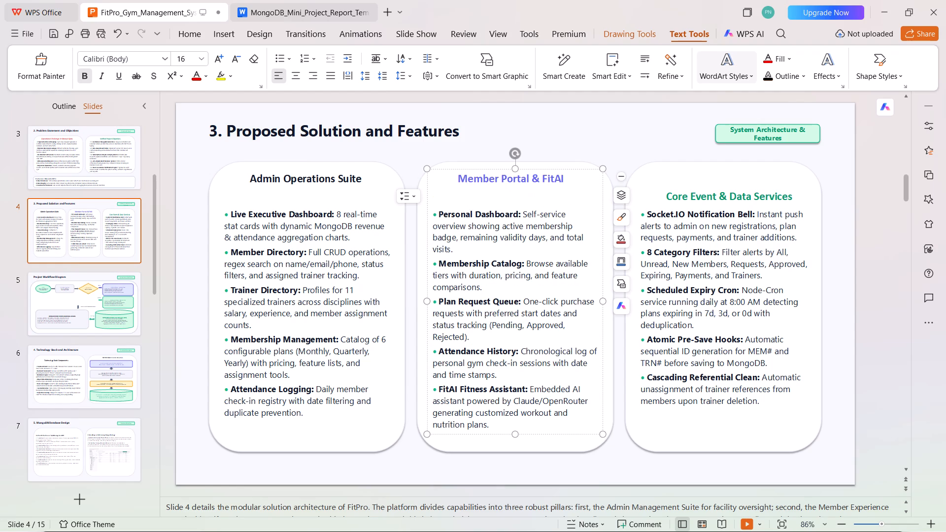
Remove the blank line above the Core Event & Data Services heading and insert a blank line below it.
{"action": "left_click", "coordinate": [666, 200]}
{"action": "key", "text": "BackSpace"}
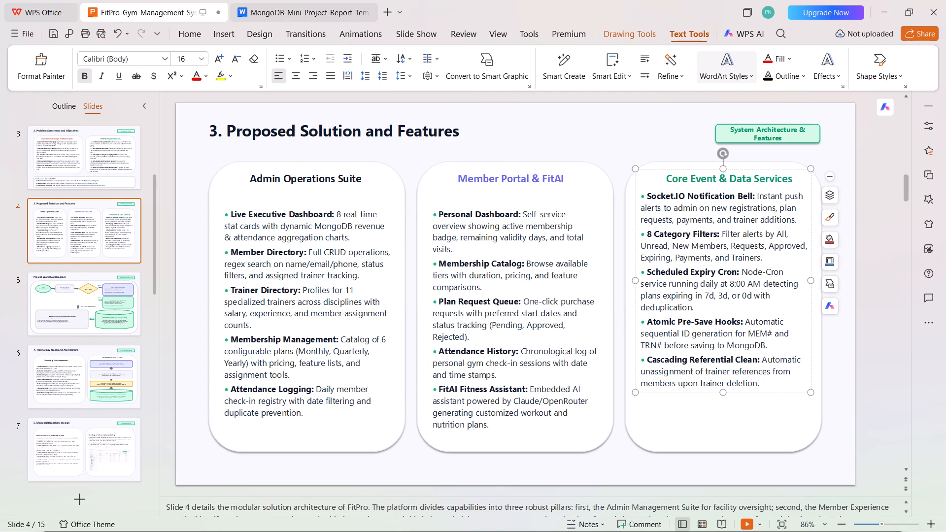
{"action": "key", "text": "BackSpace"}
{"action": "key", "text": "BackSpace"}
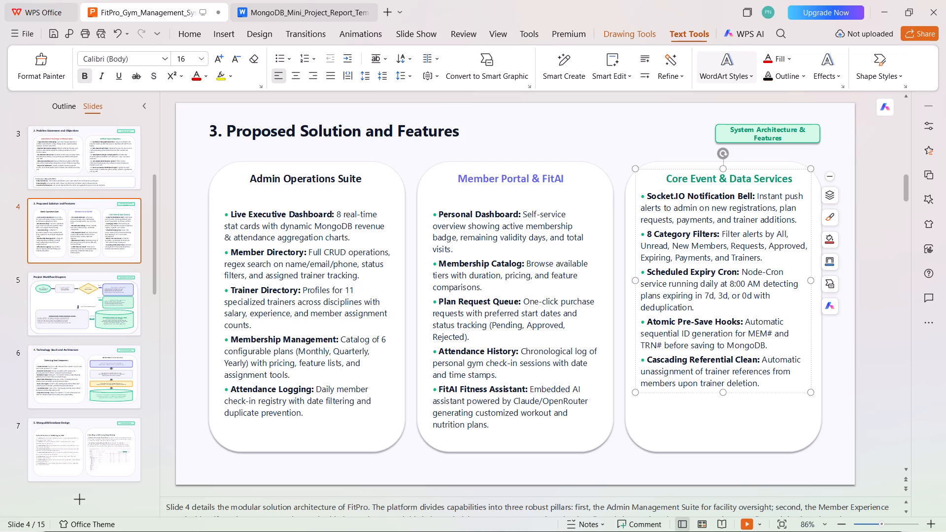
{"action": "left_click", "coordinate": [789, 180]}
{"action": "key", "text": "Right"}
{"action": "key", "text": "Return"}
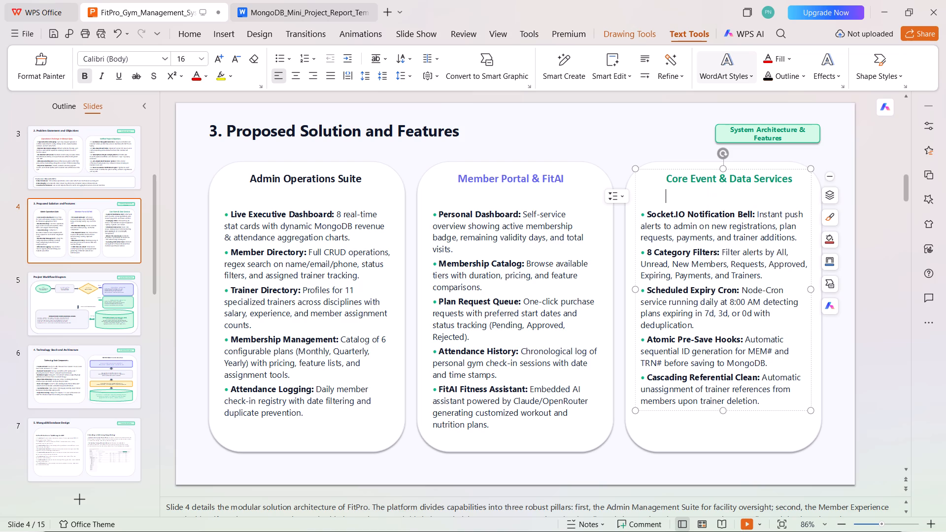
{"action": "left_click", "coordinate": [890, 273]}
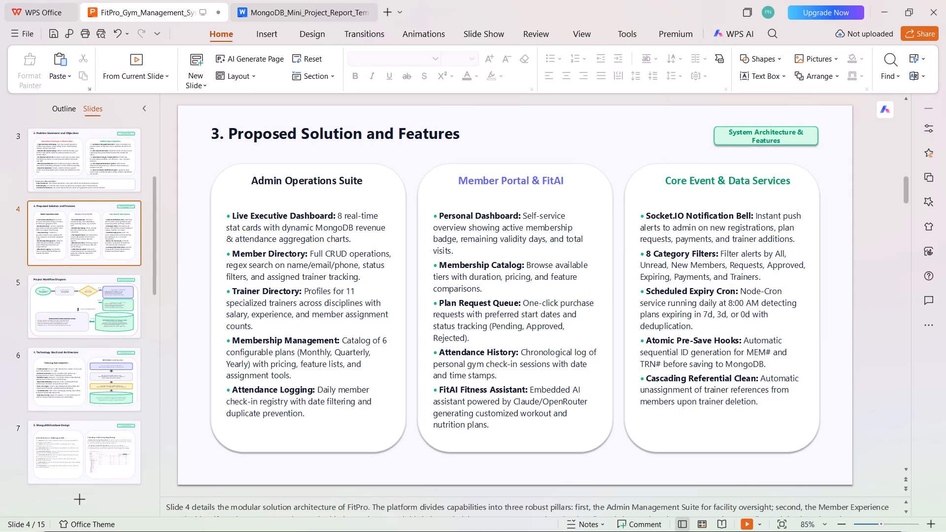
On slide 7, enlarge all text in the Verified Collections text box by one size step, with the heading at 14.
{"action": "left_click", "coordinate": [86, 383]}
{"action": "left_click", "coordinate": [85, 438]}
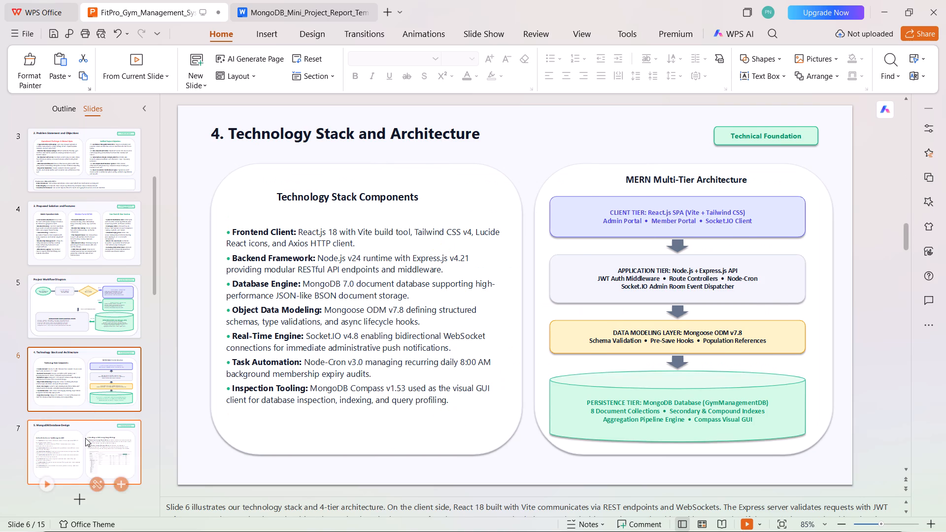
{"action": "left_click", "coordinate": [340, 307]}
{"action": "key", "text": "ctrl+a"}
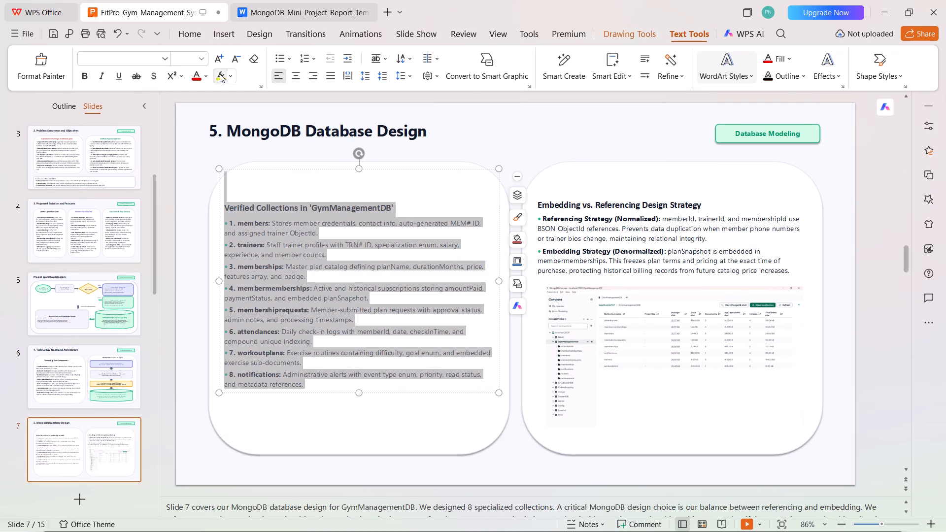
{"action": "left_click", "coordinate": [217, 62]}
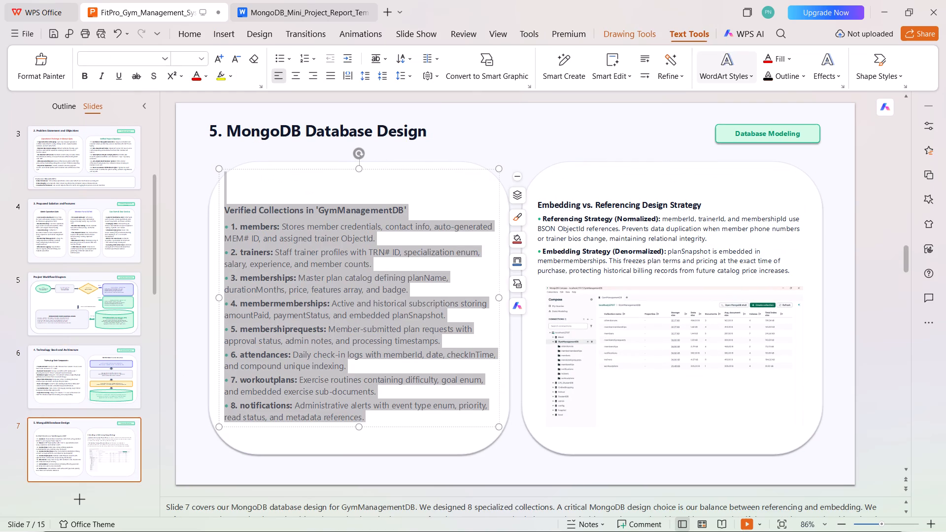
Raise the Verified Collections heading one line, indent it by one tab stop, and insert a blank line below it.
{"action": "left_click", "coordinate": [226, 208]}
{"action": "key", "text": "Tab"}
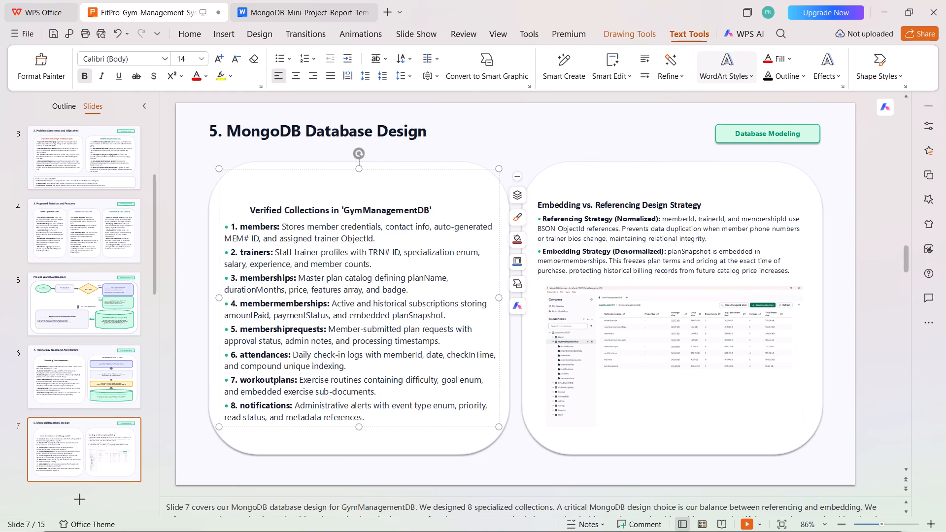
{"action": "key", "text": "BackSpace"}
{"action": "key", "text": "BackSpace"}
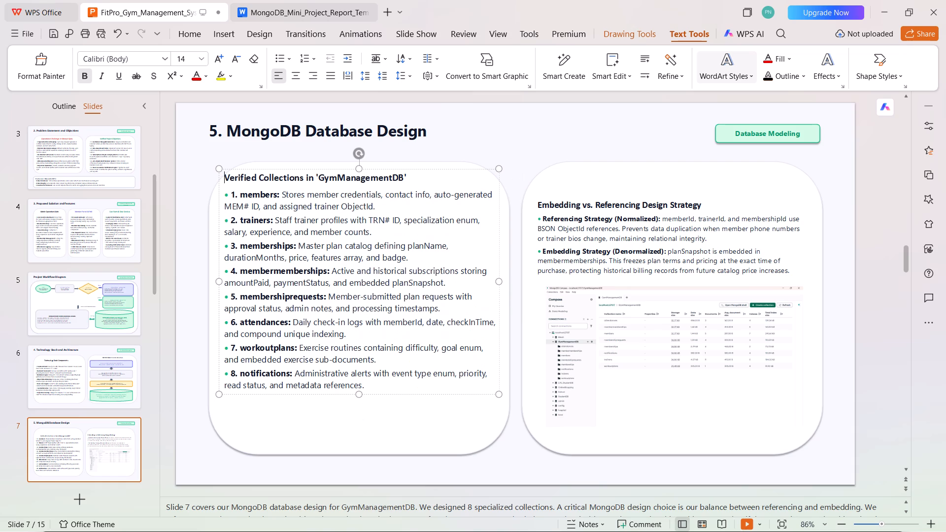
{"action": "key", "text": "Tab"}
{"action": "key", "text": "Return"}
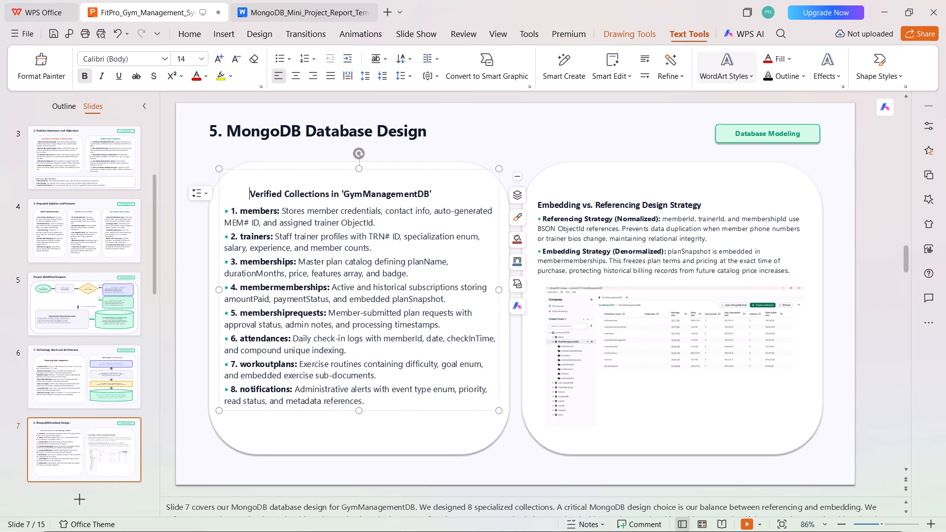
{"action": "left_click", "coordinate": [447, 189]}
{"action": "key", "text": "Return"}
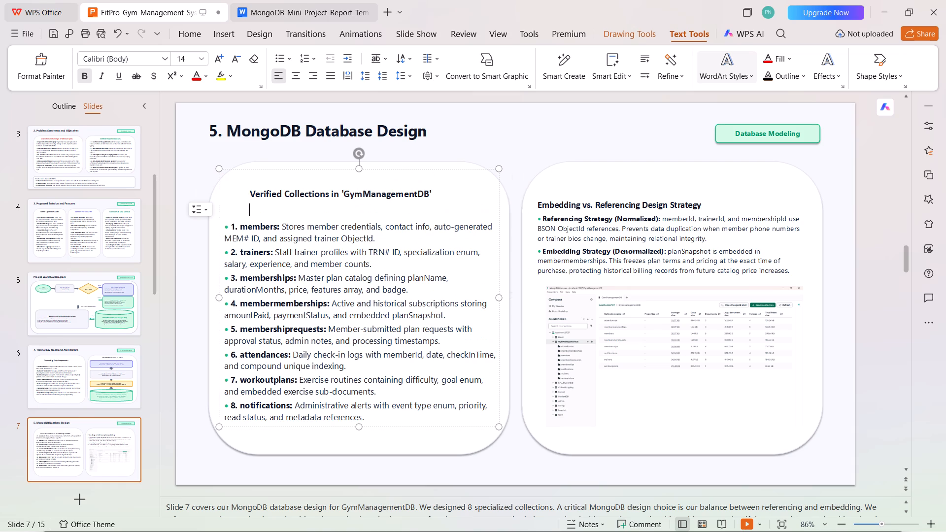
Enlarge all text in the Embedding vs. Referencing Design Strategy text box by one size step, with the heading at 14.
{"action": "left_click", "coordinate": [667, 258]}
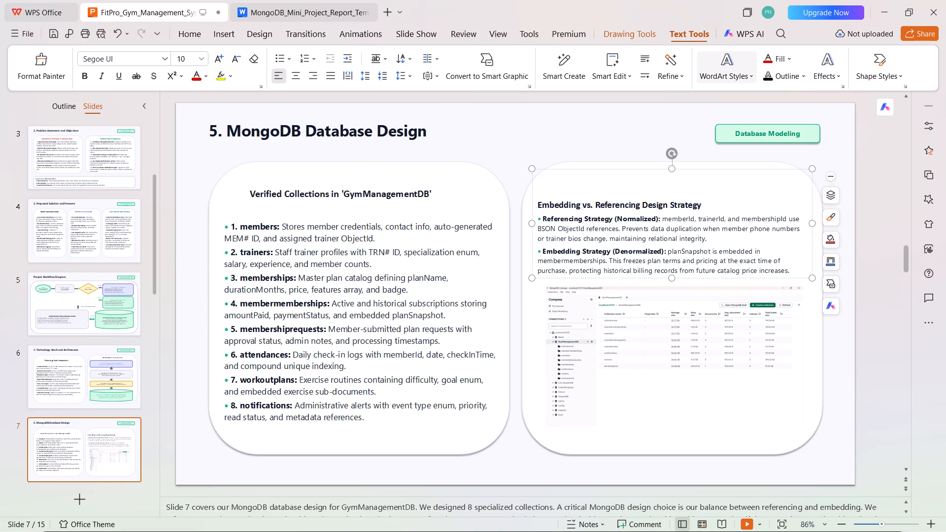
{"action": "key", "text": "ctrl+a"}
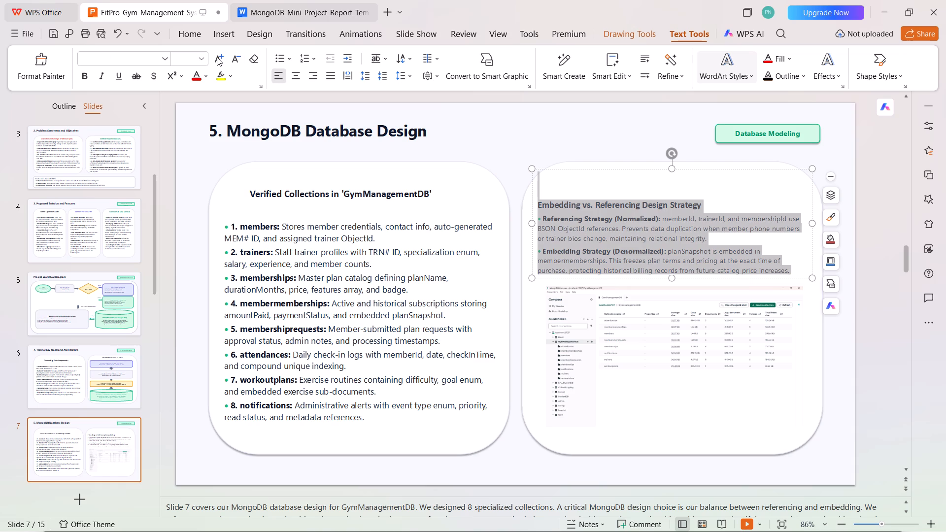
{"action": "left_click", "coordinate": [217, 57]}
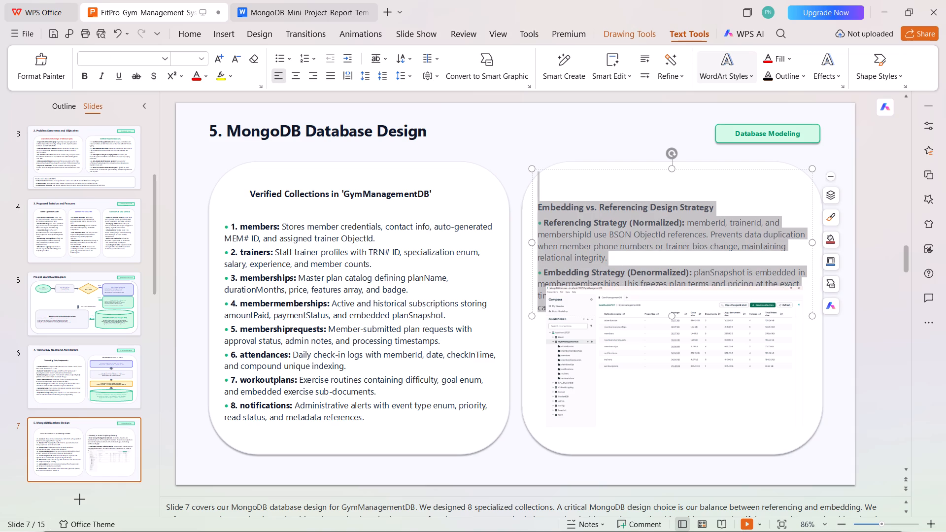
Remove the blank space above the Embedding vs. Referencing Design Strategy heading and indent it by two tab stops.
{"action": "left_click", "coordinate": [541, 207]}
{"action": "key", "text": "Left"}
{"action": "key", "text": "BackSpace"}
{"action": "key", "text": "BackSpace"}
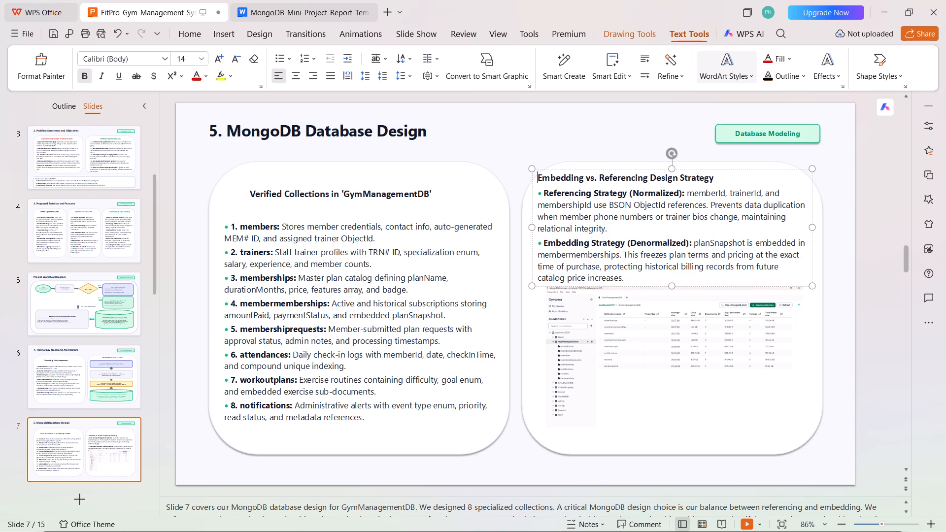
{"action": "key", "text": "Tab"}
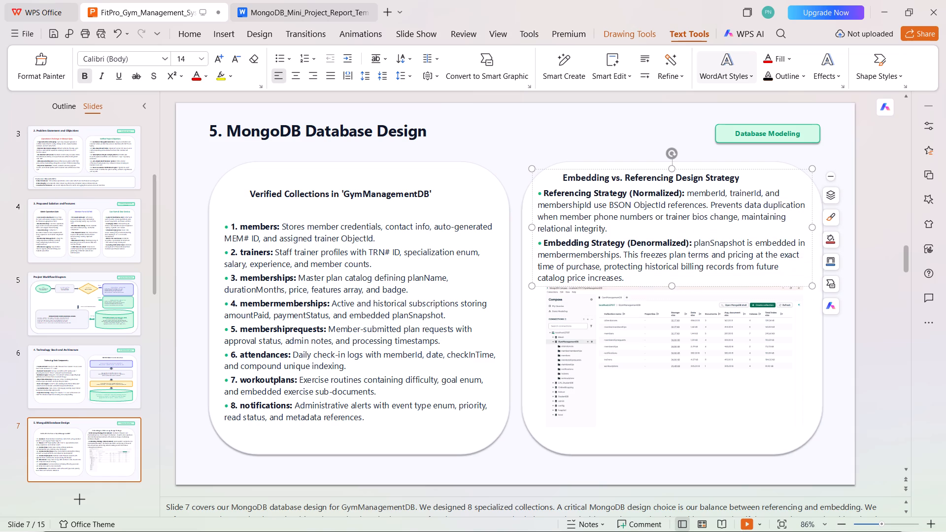
{"action": "key", "text": "Tab"}
Move the MongoDB Compass screenshot slightly down within its card, clear of the text above.
{"action": "left_click", "coordinate": [776, 383]}
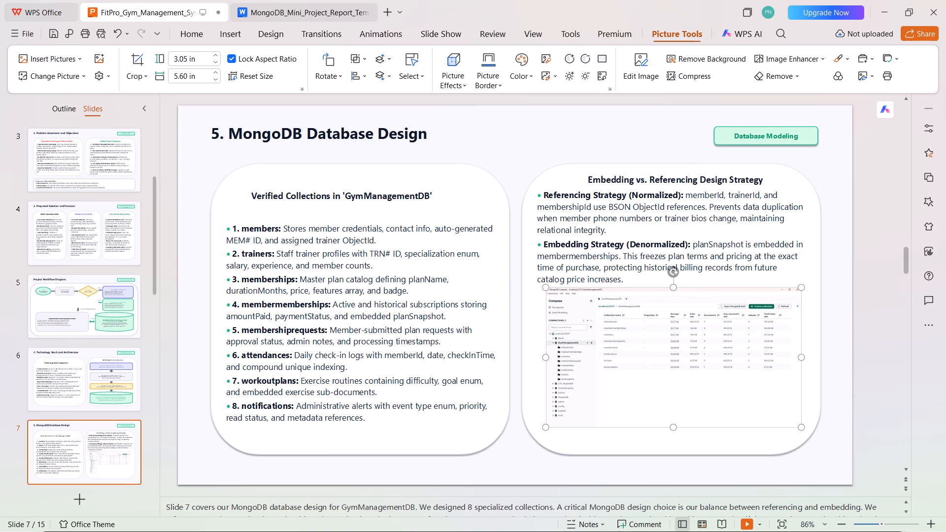
{"action": "left_click_drag", "start_coordinate": [722, 385], "coordinate": [716, 404]}
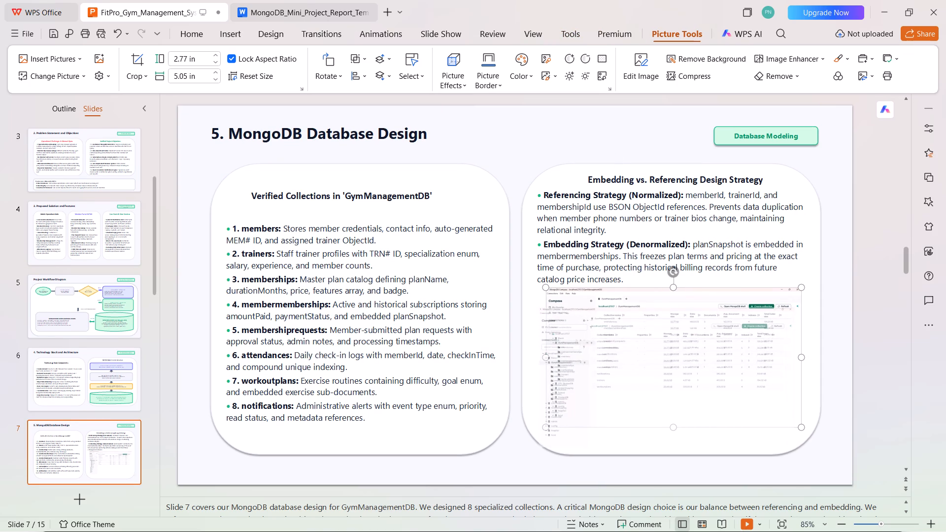
{"action": "left_click_drag", "start_coordinate": [716, 404], "coordinate": [717, 404]}
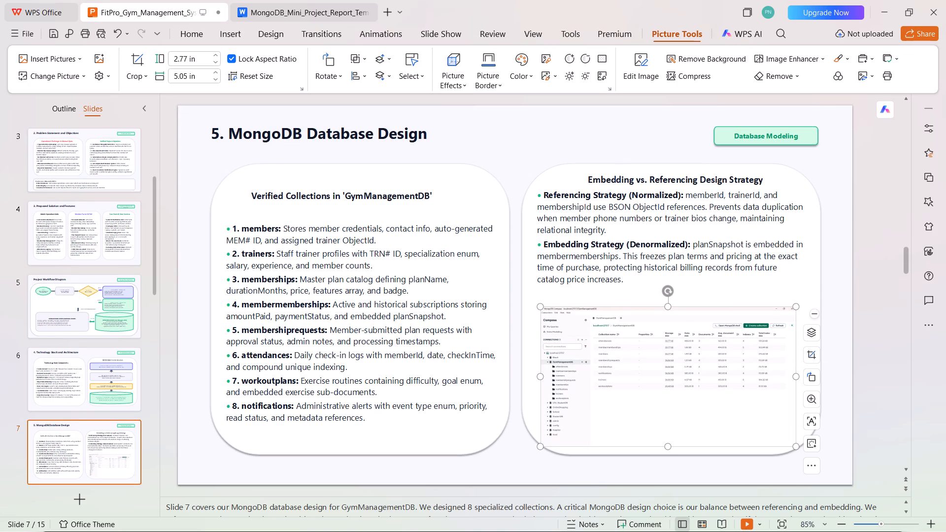
Insert a blank line below the Embedding vs. Referencing Design Strategy heading.
{"action": "left_click", "coordinate": [761, 183]}
{"action": "key", "text": "Return"}
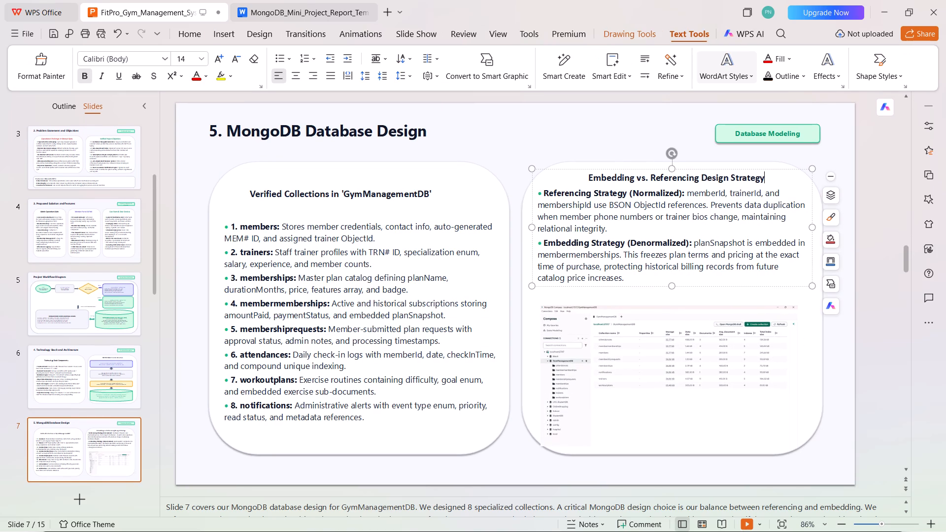
{"action": "left_click", "coordinate": [879, 239]}
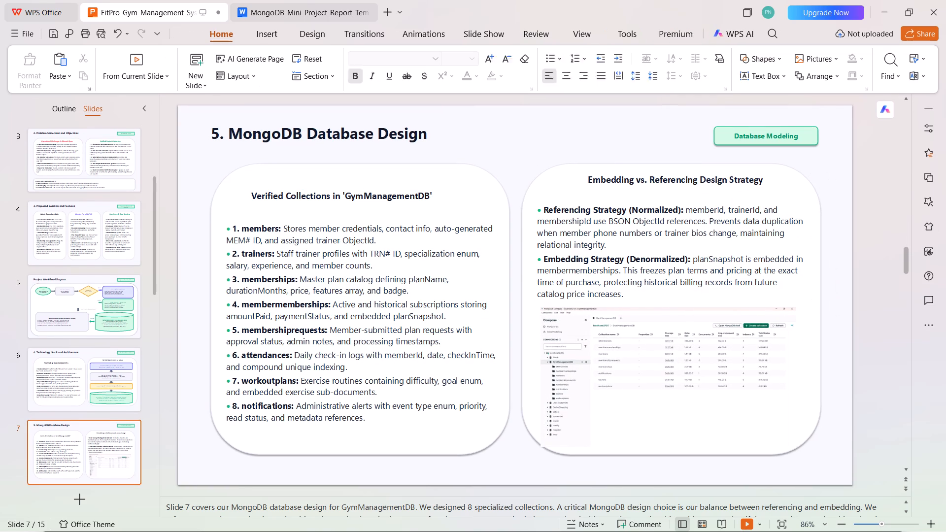
Extend the bottom edges of both slide 7 cards downward by the same small amount.
{"action": "left_click", "coordinate": [464, 447]}
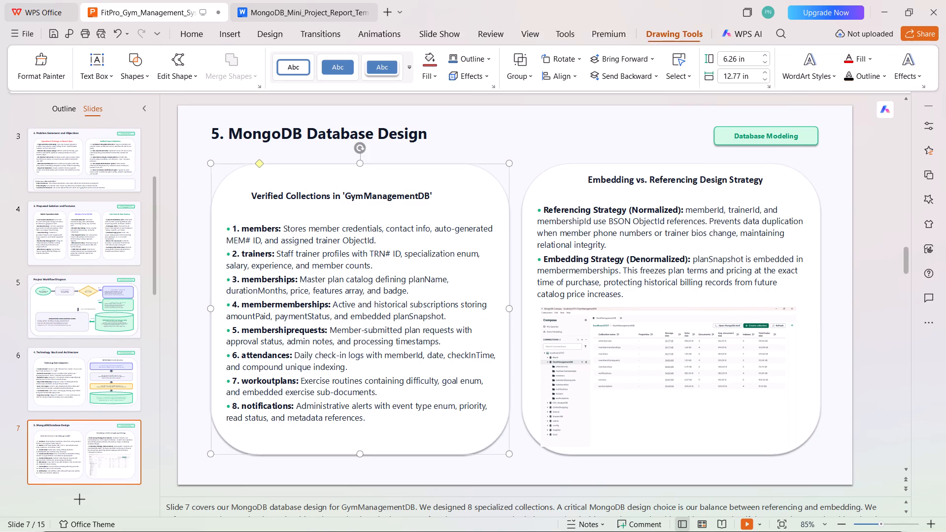
{"action": "left_click_drag", "start_coordinate": [357, 452], "coordinate": [359, 464]}
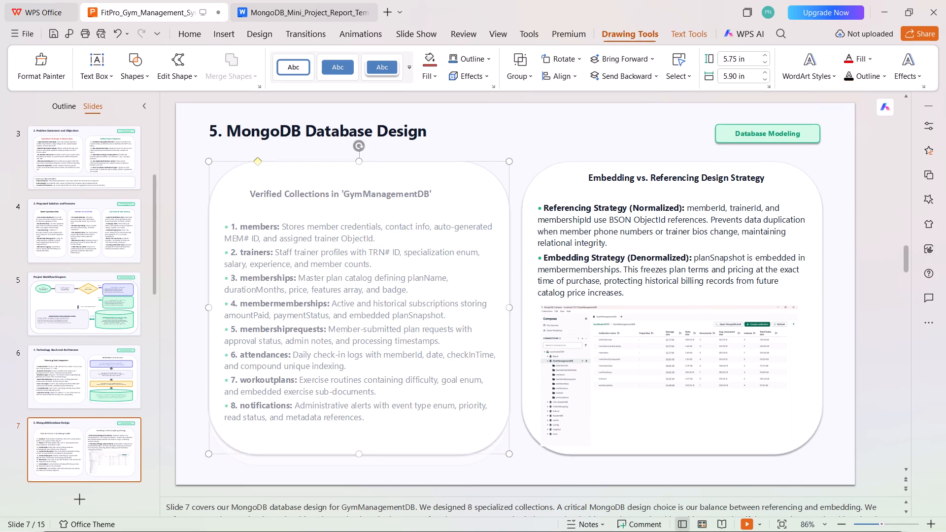
{"action": "left_click_drag", "start_coordinate": [359, 464], "coordinate": [359, 468]}
{"action": "left_click", "coordinate": [532, 417]}
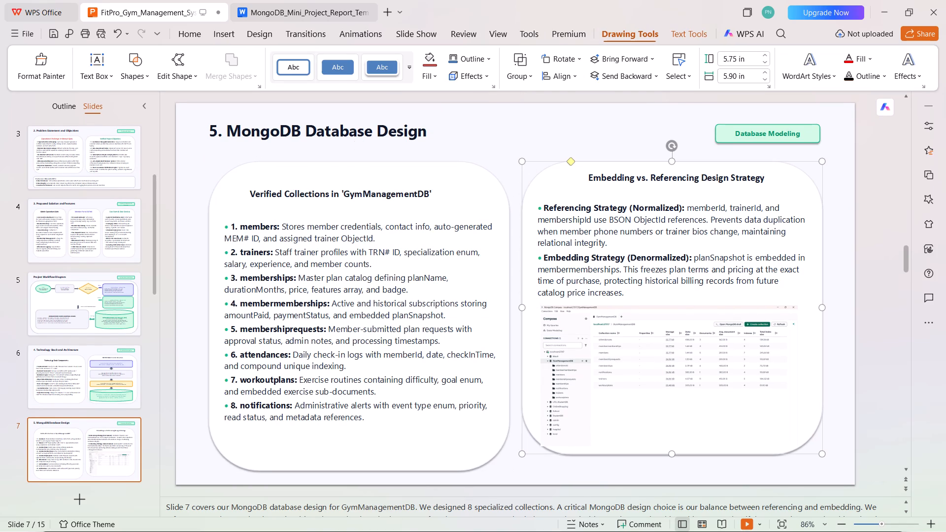
{"action": "left_click_drag", "start_coordinate": [671, 454], "coordinate": [672, 464]}
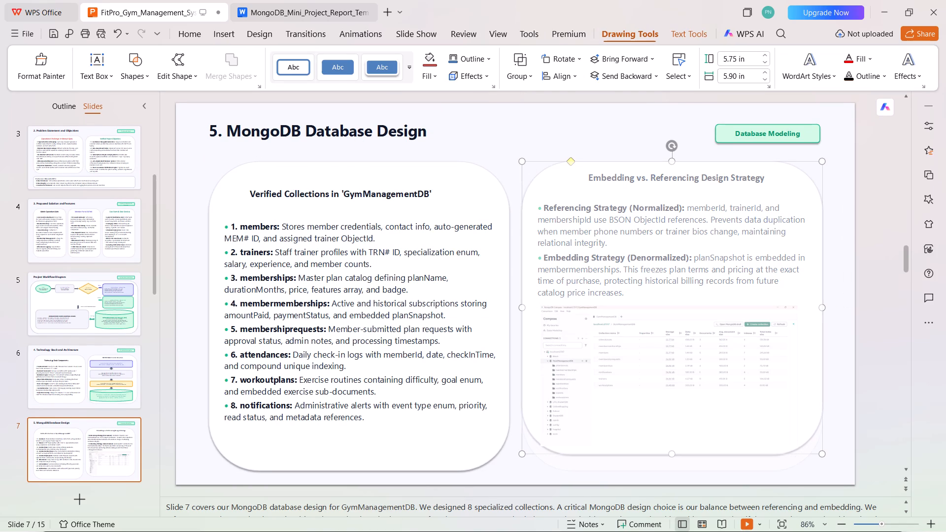
{"action": "left_click_drag", "start_coordinate": [672, 464], "coordinate": [670, 468]}
{"action": "left_click", "coordinate": [887, 436]}
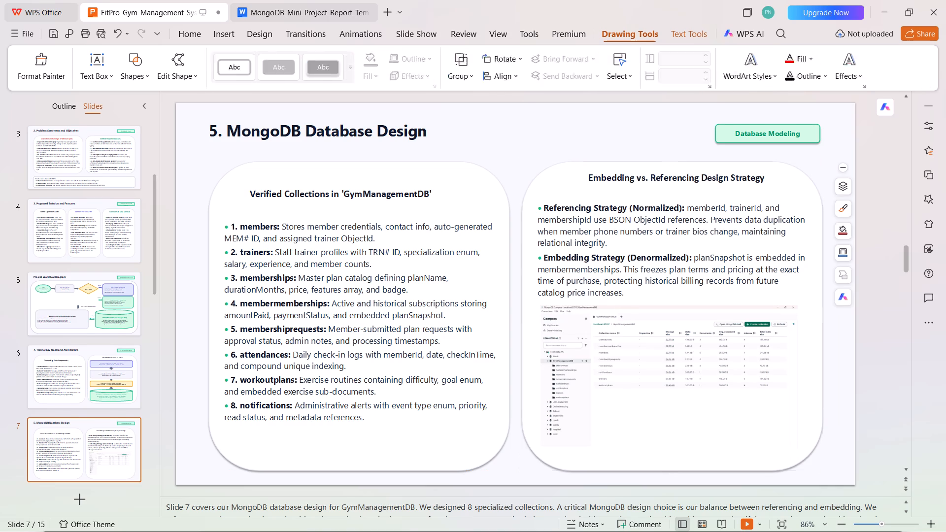
On slide 8, extend the bottom edges of both cards downward to a height of about 6.1 in.
{"action": "key", "text": "Down"}
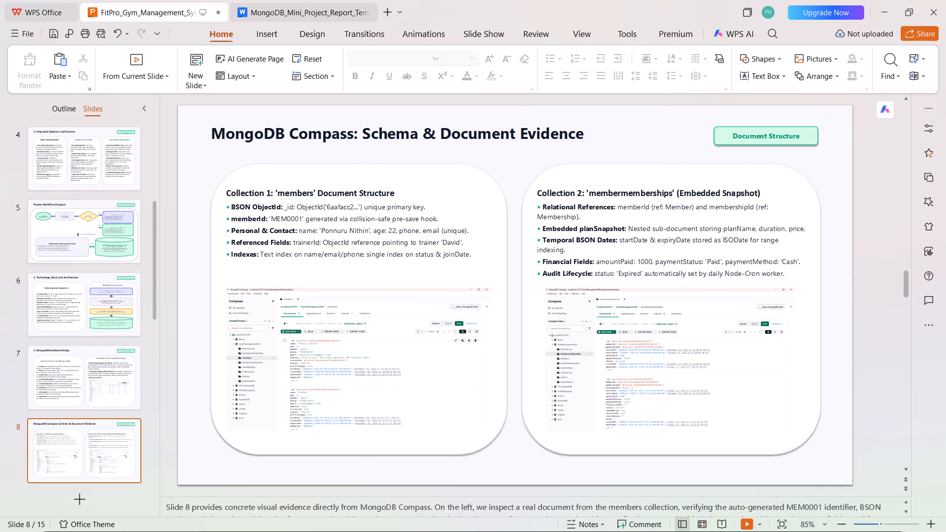
{"action": "left_click", "coordinate": [284, 455]}
{"action": "left_click_drag", "start_coordinate": [357, 453], "coordinate": [356, 471]}
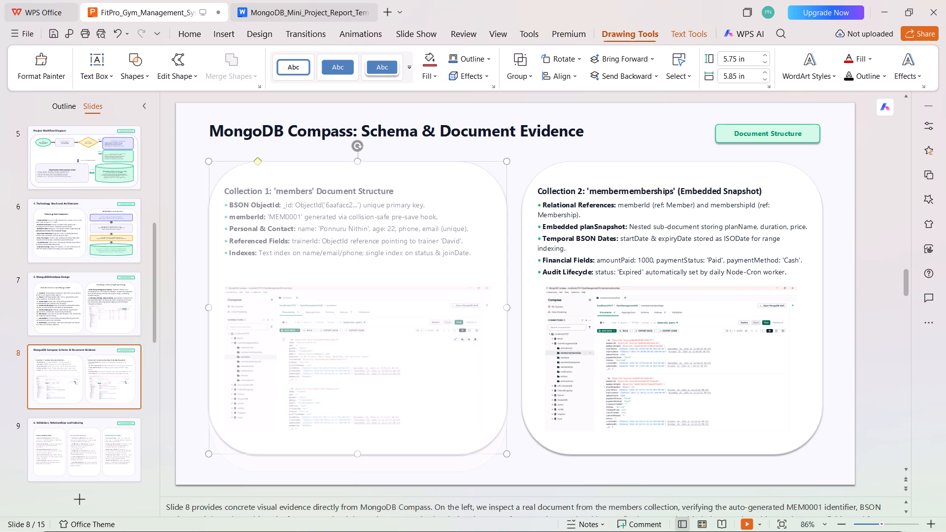
{"action": "left_click", "coordinate": [572, 448]}
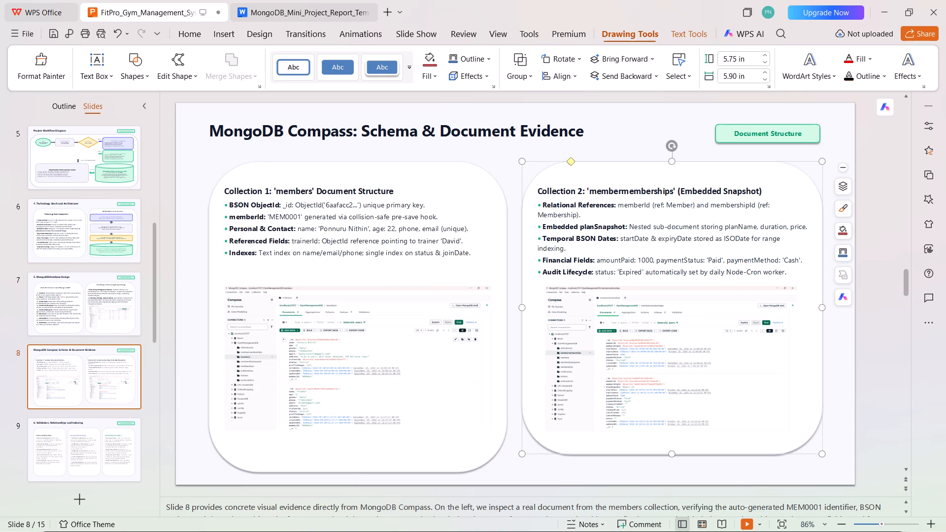
{"action": "left_click_drag", "start_coordinate": [670, 454], "coordinate": [670, 471]}
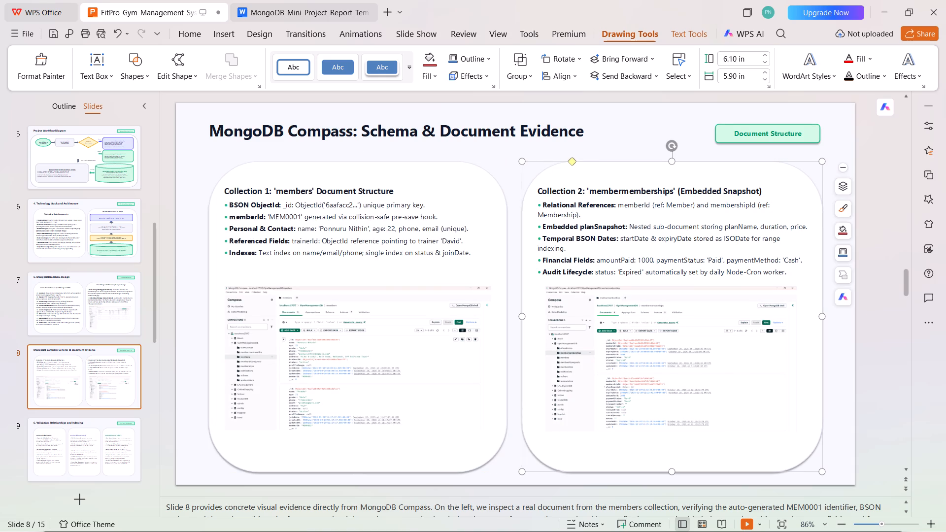
Enlarge all text in the Collection 1 'members' card on slide 8 by one size increment.
{"action": "left_click", "coordinate": [391, 261]}
{"action": "left_click", "coordinate": [379, 245]}
{"action": "key", "text": "ctrl+a"}
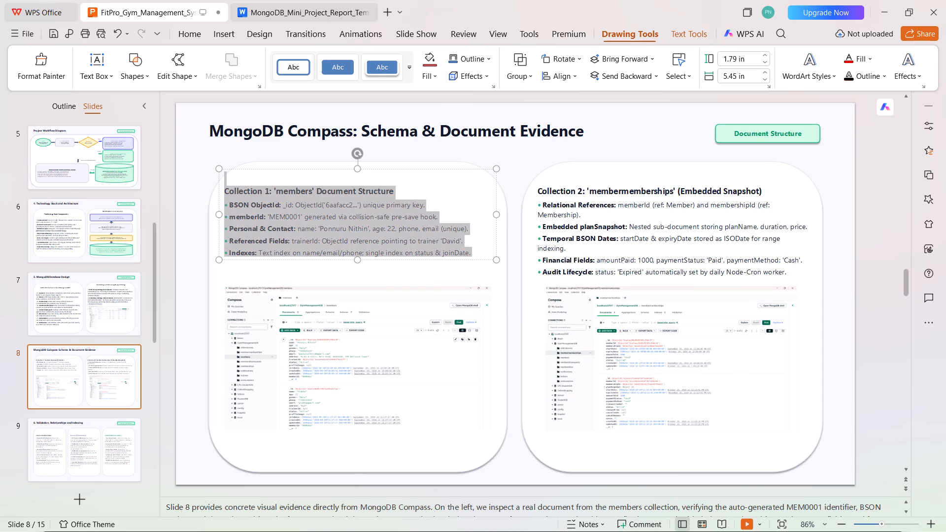
{"action": "left_click", "coordinate": [220, 33]}
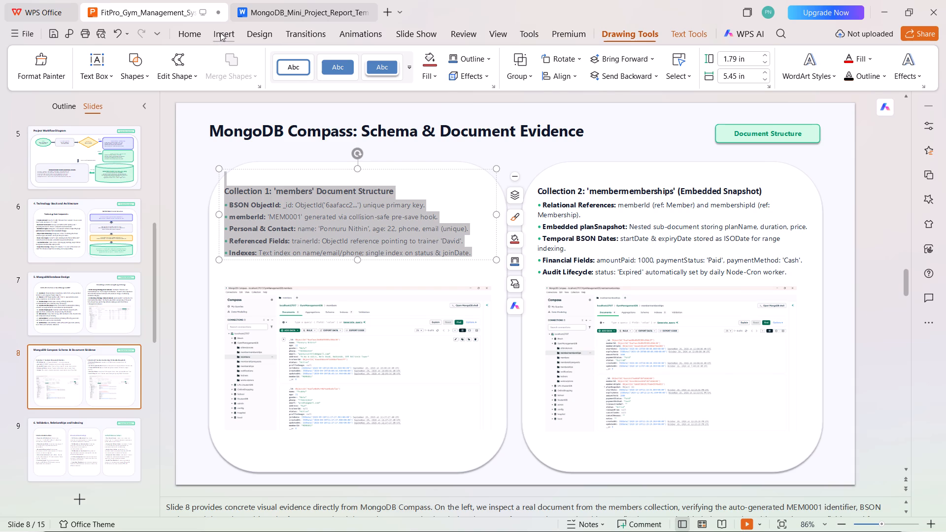
{"action": "left_click", "coordinate": [204, 33]}
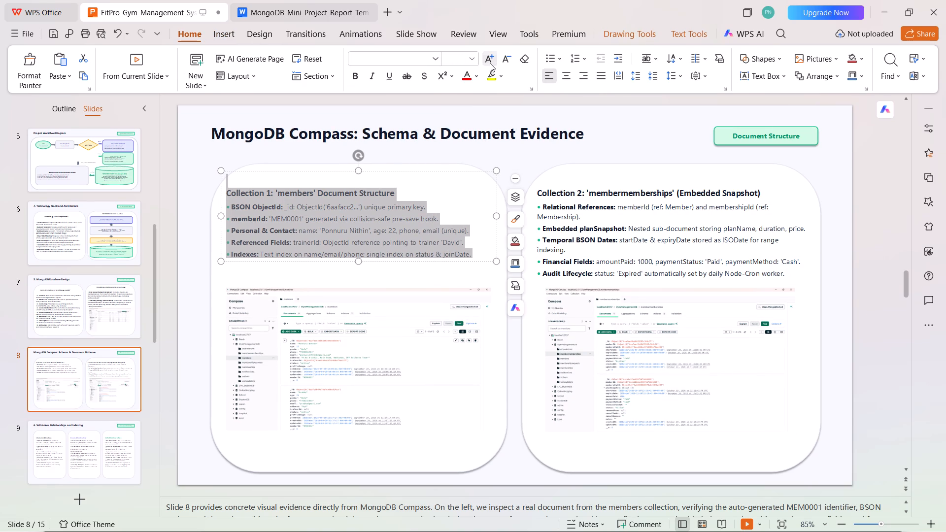
{"action": "left_click", "coordinate": [490, 63]}
Move the members Compass screenshot down until it sits just below the enlarged Collection 1 text.
{"action": "left_click", "coordinate": [329, 315]}
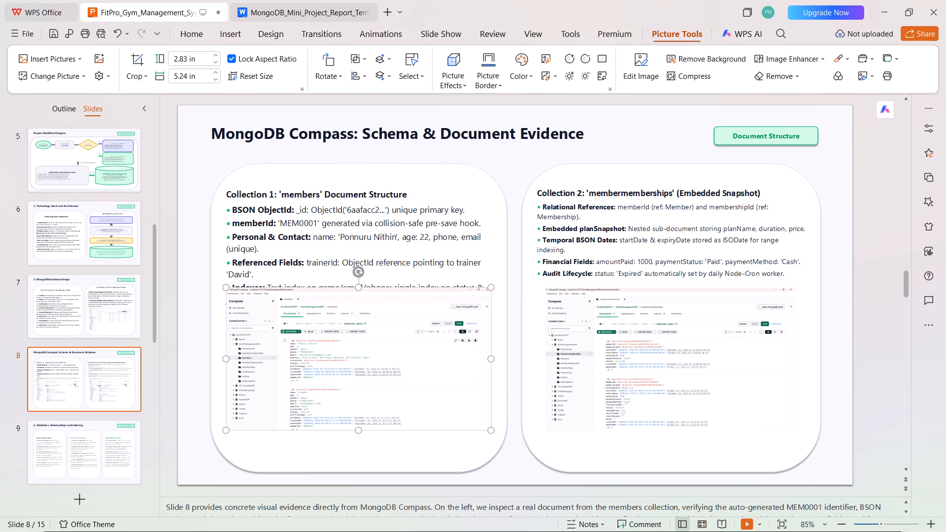
{"action": "left_click_drag", "start_coordinate": [329, 315], "coordinate": [322, 356]}
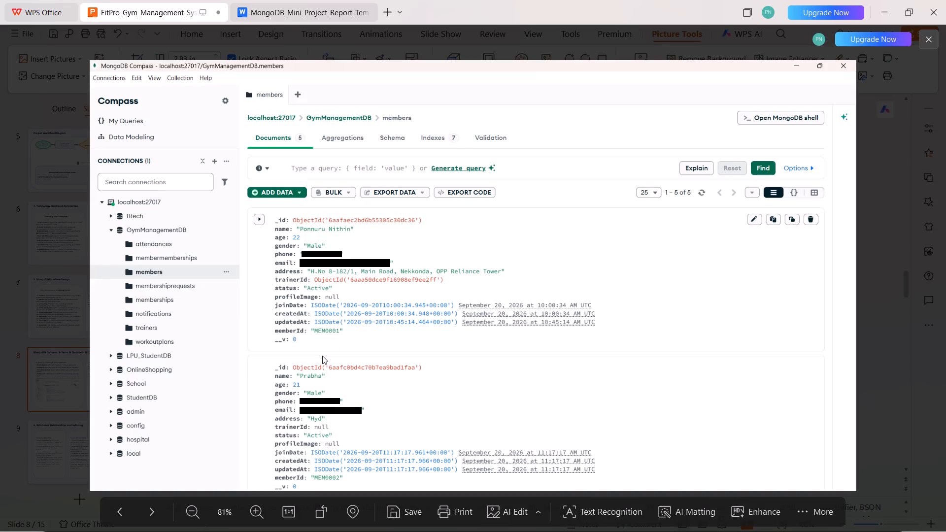
{"action": "key", "text": "Escape"}
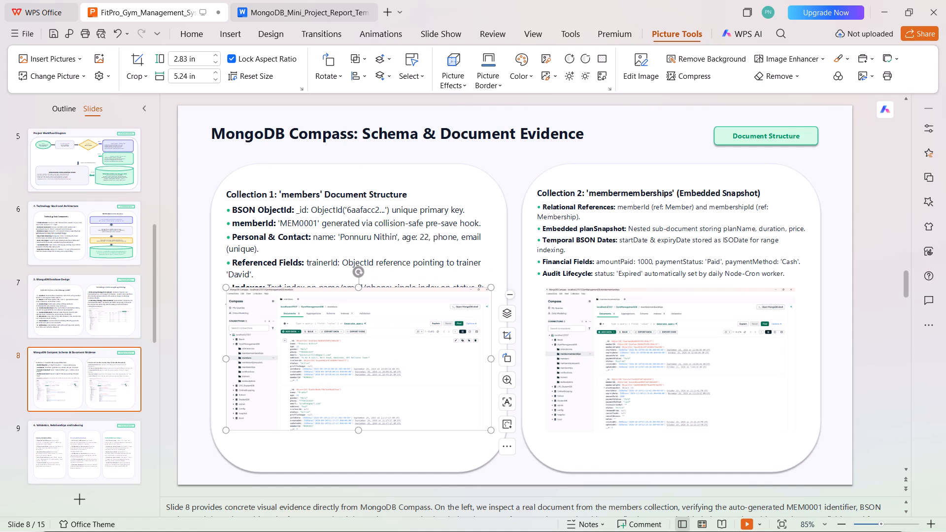
{"action": "left_click_drag", "start_coordinate": [421, 331], "coordinate": [421, 352]}
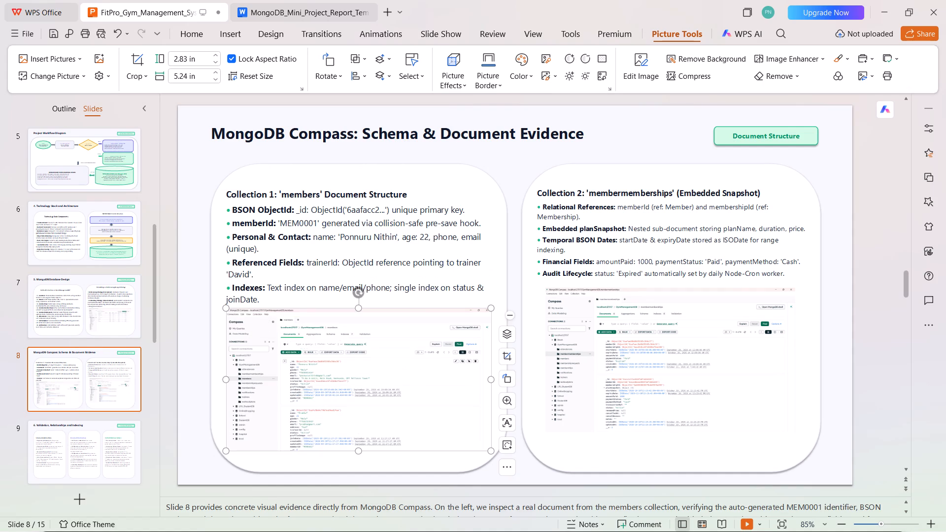
Move the membermemberships Compass screenshot down, roughly level with the members screenshot.
{"action": "left_click", "coordinate": [631, 352]}
{"action": "left_click_drag", "start_coordinate": [640, 350], "coordinate": [637, 363]}
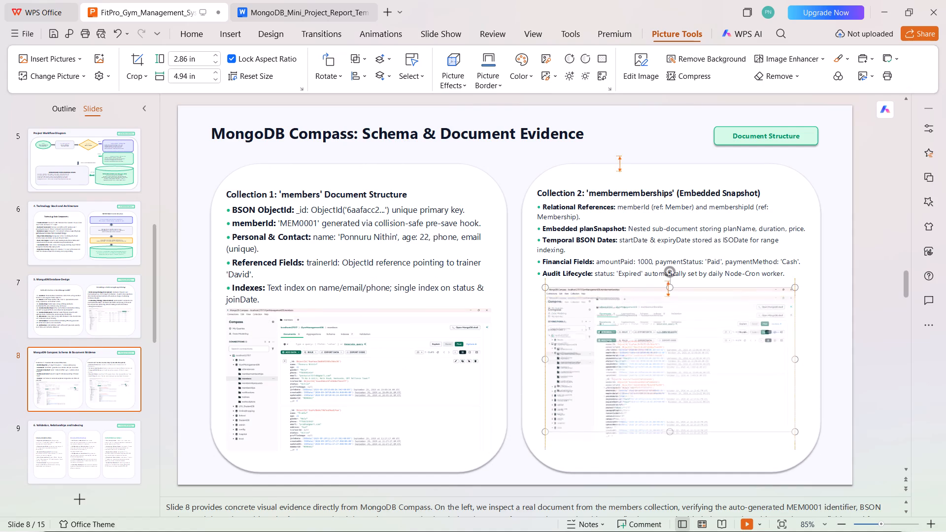
{"action": "left_click_drag", "start_coordinate": [637, 363], "coordinate": [636, 375]}
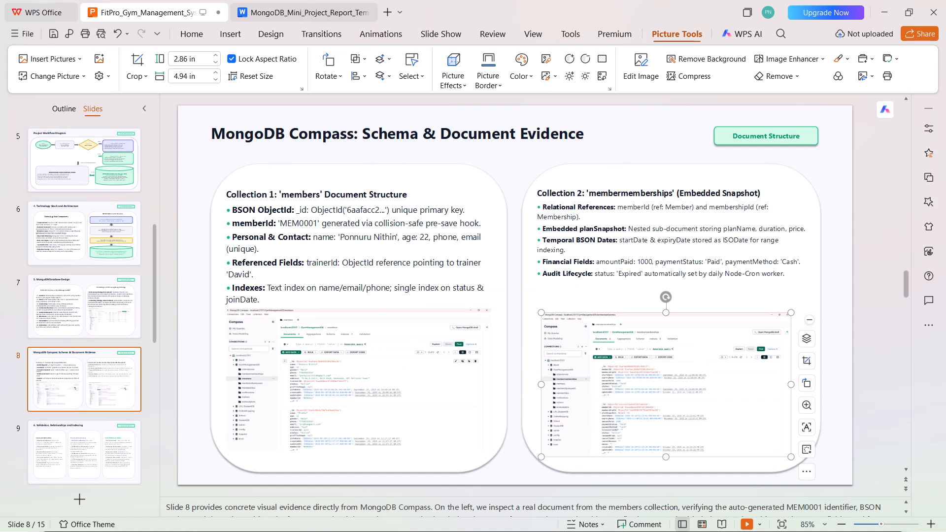
Enlarge all text in the Collection 2 'membermemberships' card by one size increment.
{"action": "left_click", "coordinate": [584, 225]}
{"action": "key", "text": "ctrl+a"}
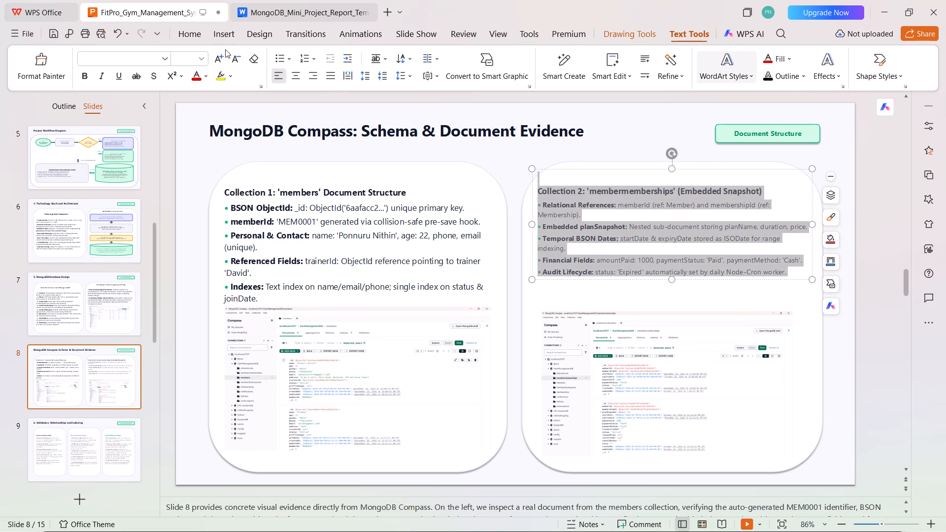
{"action": "left_click", "coordinate": [208, 41]}
{"action": "left_click", "coordinate": [195, 39]}
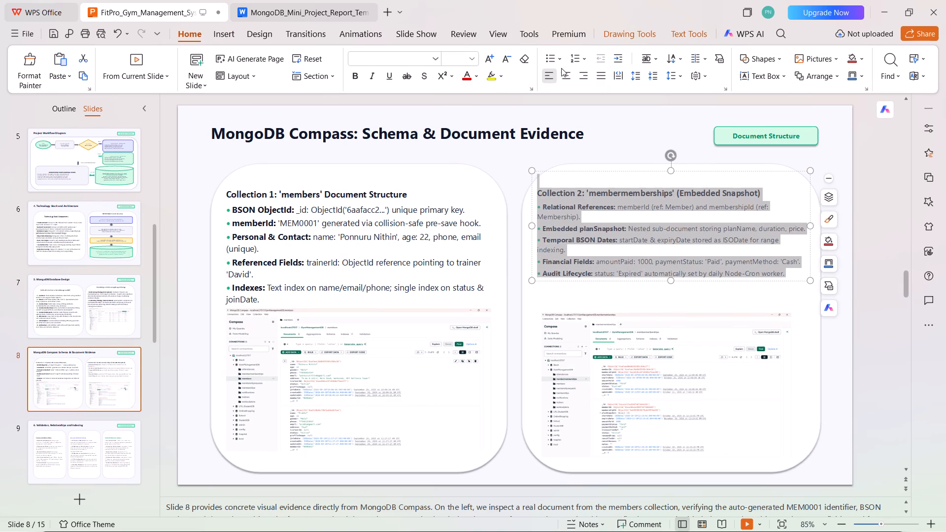
{"action": "left_click", "coordinate": [490, 60]}
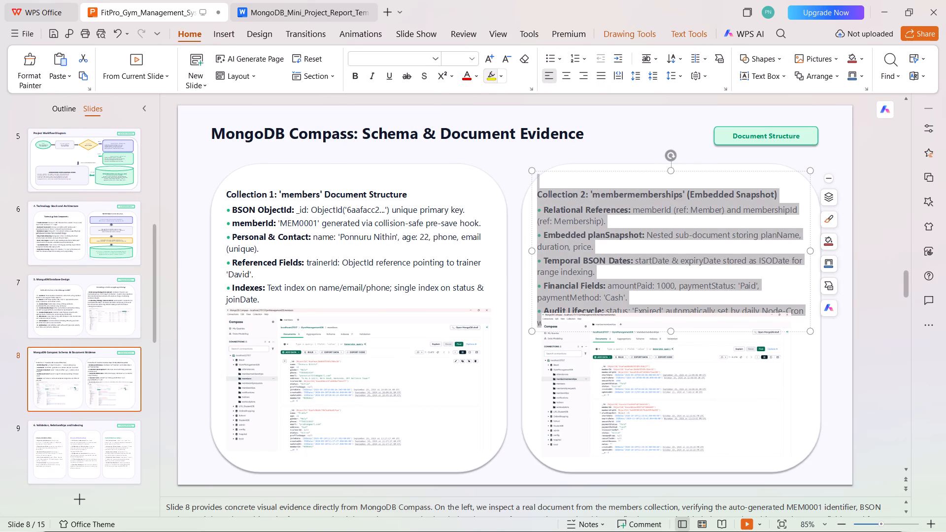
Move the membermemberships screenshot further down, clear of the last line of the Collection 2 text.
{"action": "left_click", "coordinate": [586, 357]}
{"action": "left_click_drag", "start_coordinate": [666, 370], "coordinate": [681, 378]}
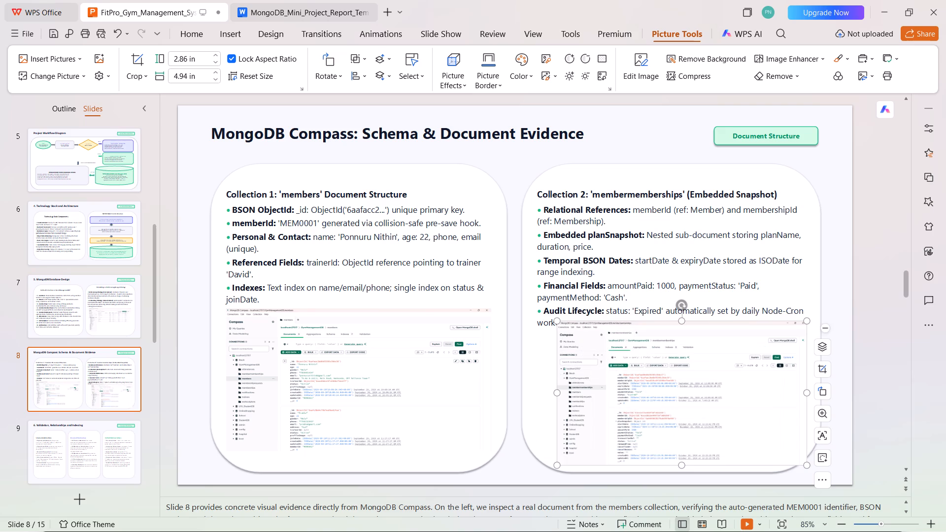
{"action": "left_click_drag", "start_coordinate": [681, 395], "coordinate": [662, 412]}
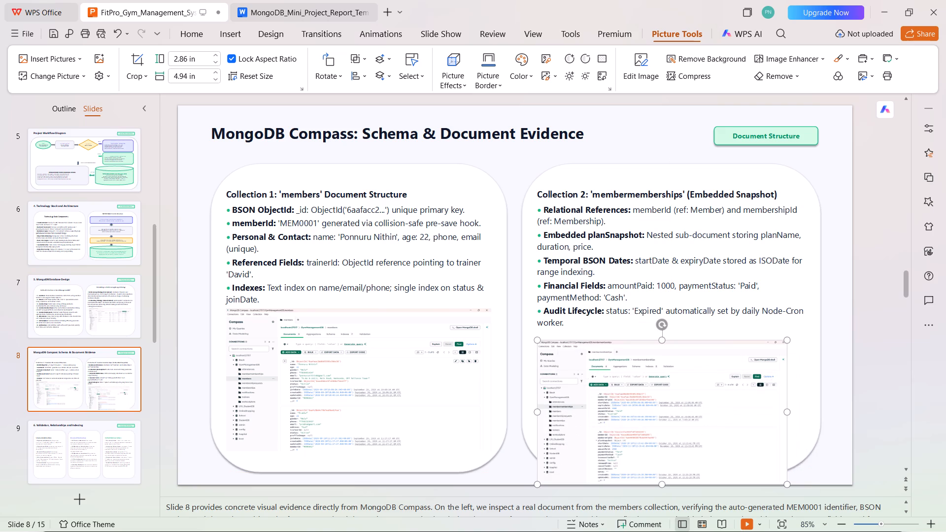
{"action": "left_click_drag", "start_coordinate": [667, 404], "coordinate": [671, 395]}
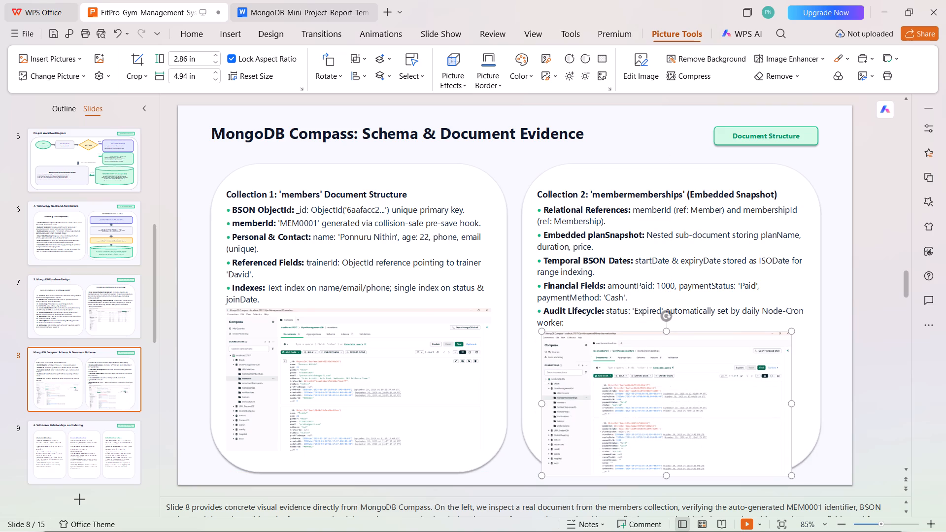
Delete the text of the Audit Lifecycle bullet from the Collection 2 card.
{"action": "left_click", "coordinate": [599, 322]}
{"action": "left_click_drag", "start_coordinate": [589, 324], "coordinate": [549, 315]}
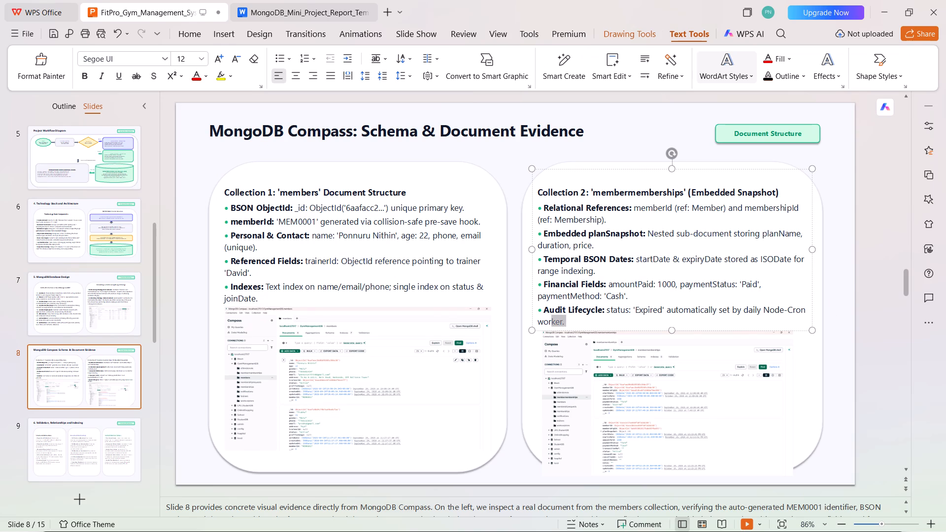
{"action": "left_click_drag", "start_coordinate": [549, 315], "coordinate": [538, 311]}
{"action": "key", "text": "BackSpace"}
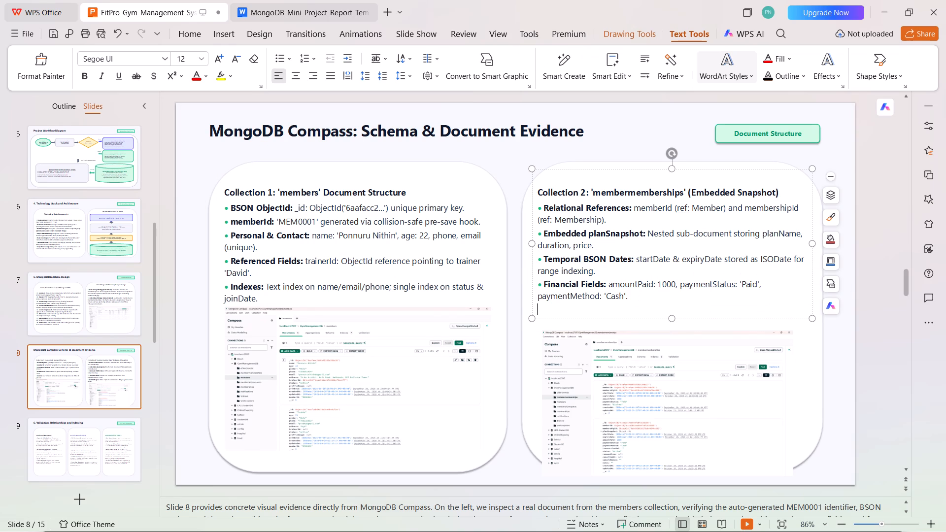
Move the membermemberships screenshot up to just below the Financial Fields bullet, level with the members screenshot.
{"action": "left_click", "coordinate": [554, 346]}
{"action": "left_click_drag", "start_coordinate": [583, 348], "coordinate": [580, 332]}
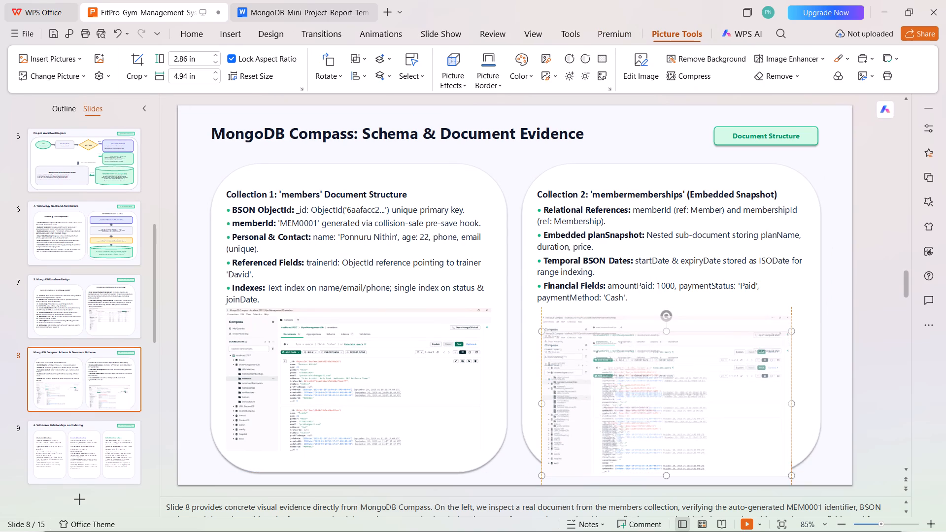
{"action": "left_click_drag", "start_coordinate": [580, 332], "coordinate": [582, 321]}
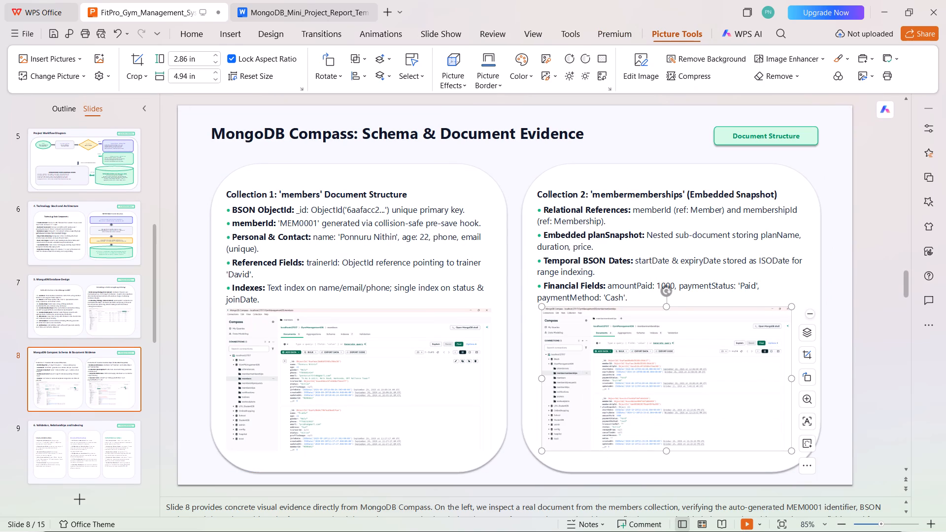
Widen the membermemberships screenshot by stretching its right edge outward, close to the width of the members screenshot.
{"action": "left_click", "coordinate": [899, 296]}
{"action": "left_click", "coordinate": [782, 344]}
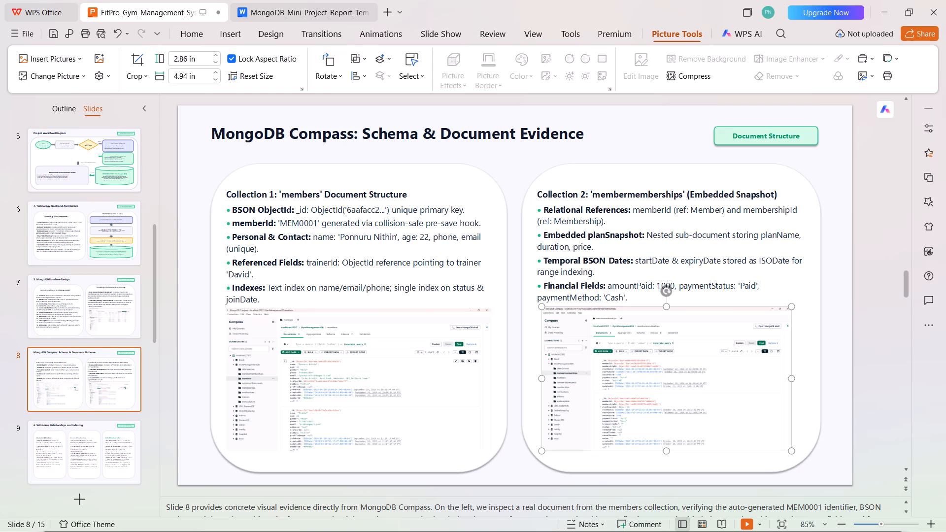
{"action": "left_click_drag", "start_coordinate": [792, 377], "coordinate": [804, 377]}
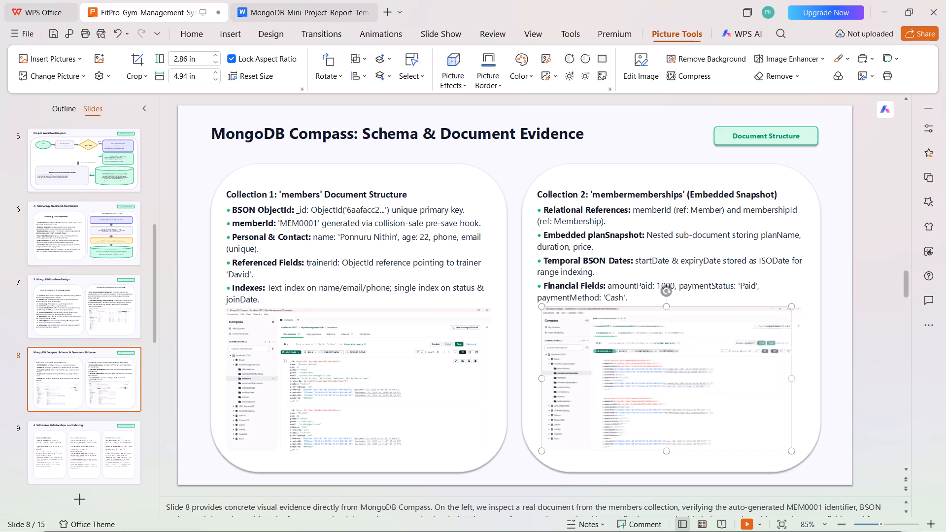
{"action": "left_click_drag", "start_coordinate": [804, 377], "coordinate": [811, 375]}
{"action": "left_click", "coordinate": [467, 384]}
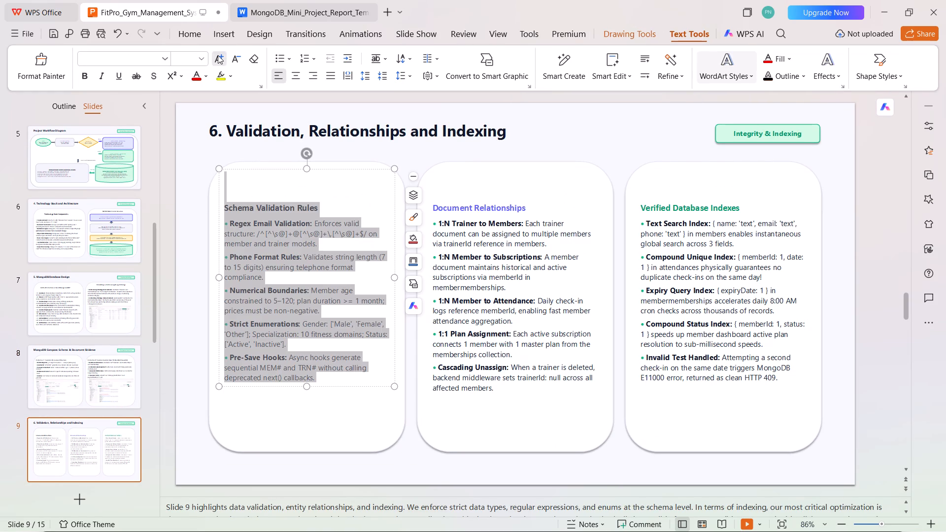
Remove one blank line above the Schema Validation Rules heading and indent the heading by one tab.
{"action": "left_click", "coordinate": [221, 207]}
{"action": "left_click", "coordinate": [227, 208]}
{"action": "key", "text": "Left"}
{"action": "key", "text": "BackSpace"}
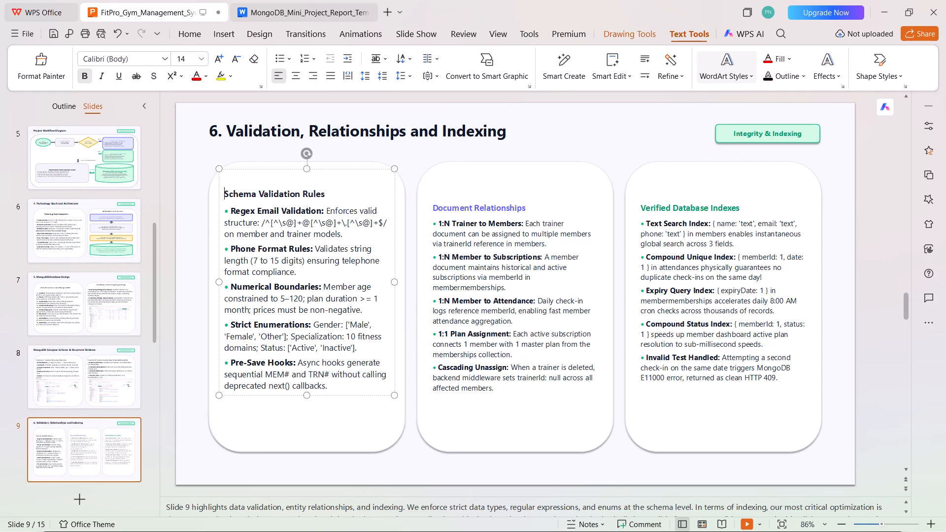
{"action": "key", "text": "Tab"}
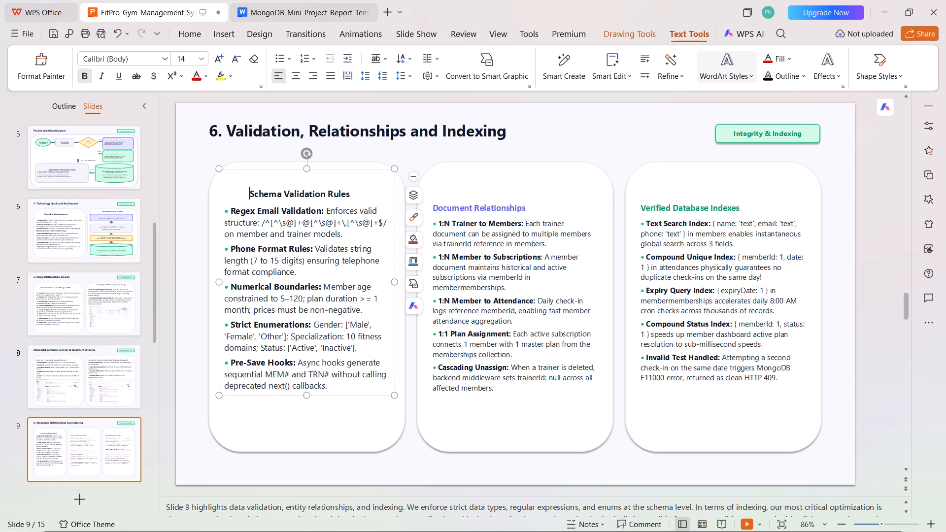
Insert a blank line below the Schema Validation Rules heading.
{"action": "left_click", "coordinate": [362, 198]}
{"action": "key", "text": "Return"}
Enlarge all text in the Document Relationships card by one size increment.
{"action": "left_click", "coordinate": [503, 229]}
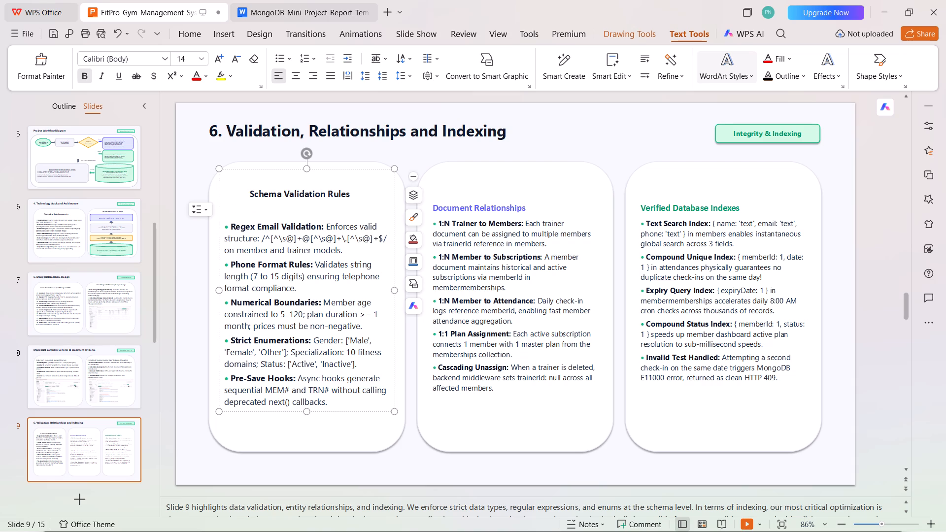
{"action": "key", "text": "ctrl+a"}
{"action": "left_click", "coordinate": [225, 62]}
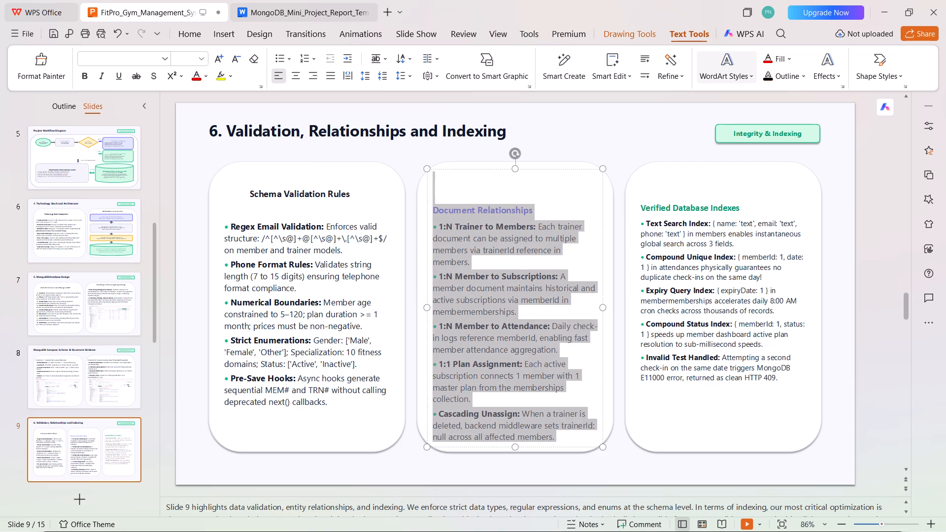
Remove one blank line above the Document Relationships heading and indent the heading by one tab.
{"action": "left_click", "coordinate": [442, 209]}
{"action": "key", "text": "Left"}
{"action": "key", "text": "Left"}
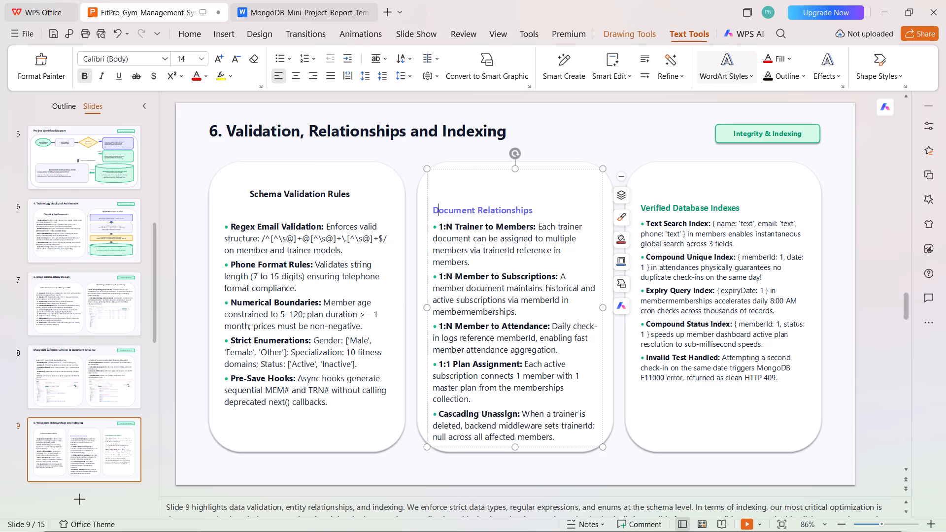
{"action": "key", "text": "BackSpace"}
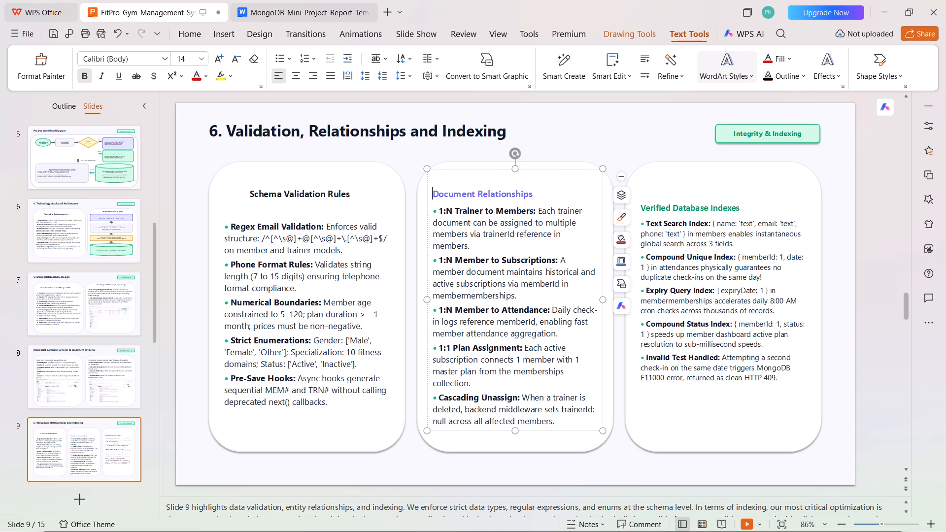
{"action": "key", "text": "Tab"}
Insert a blank line below the Document Relationships heading.
{"action": "left_click", "coordinate": [571, 191]}
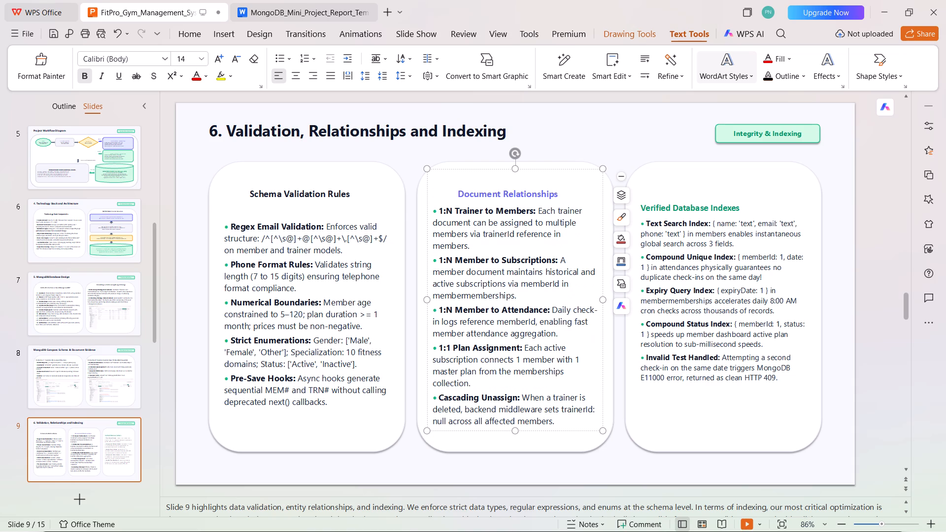
{"action": "key", "text": "Return"}
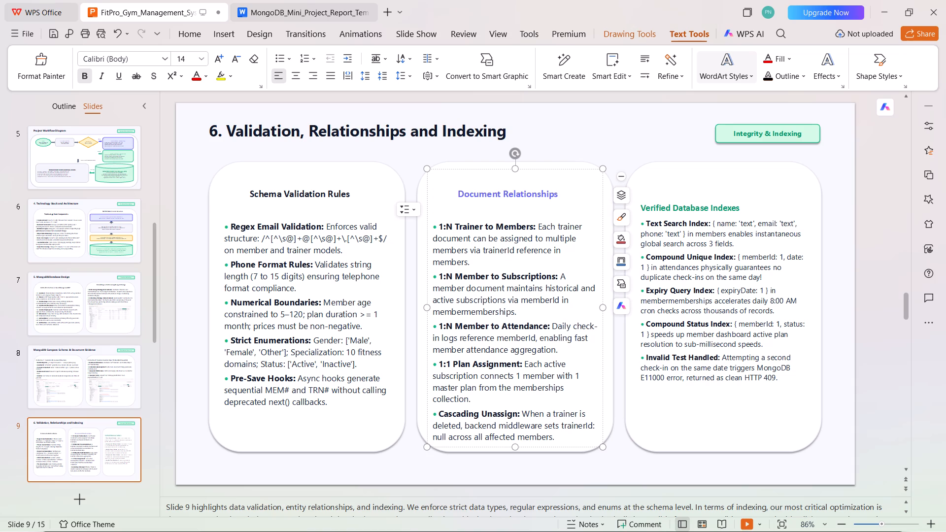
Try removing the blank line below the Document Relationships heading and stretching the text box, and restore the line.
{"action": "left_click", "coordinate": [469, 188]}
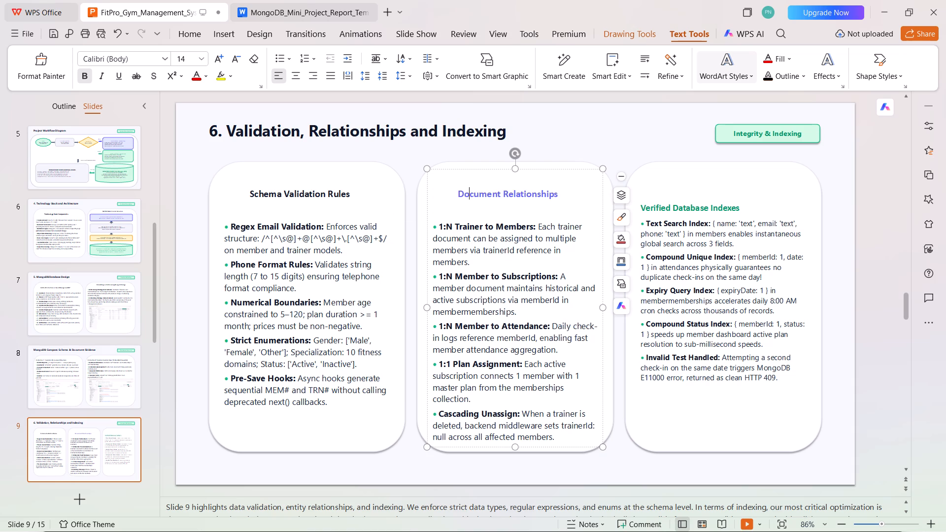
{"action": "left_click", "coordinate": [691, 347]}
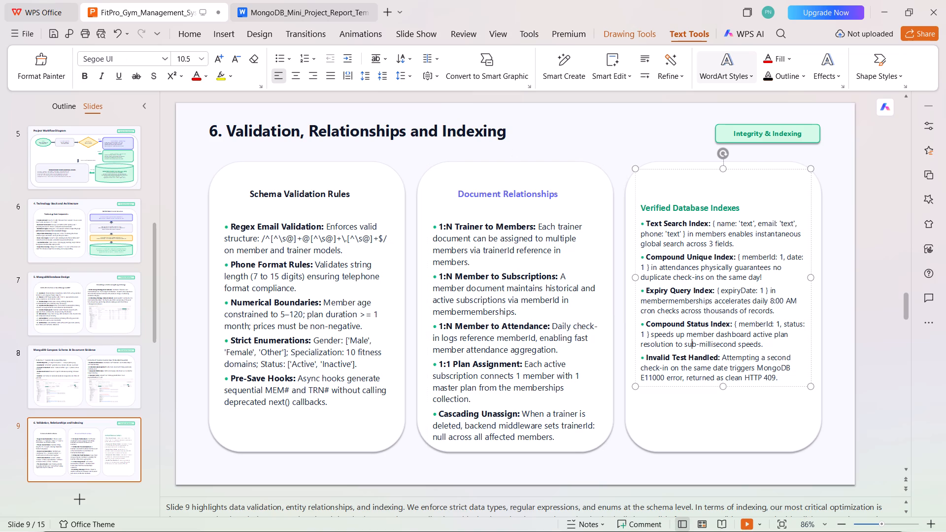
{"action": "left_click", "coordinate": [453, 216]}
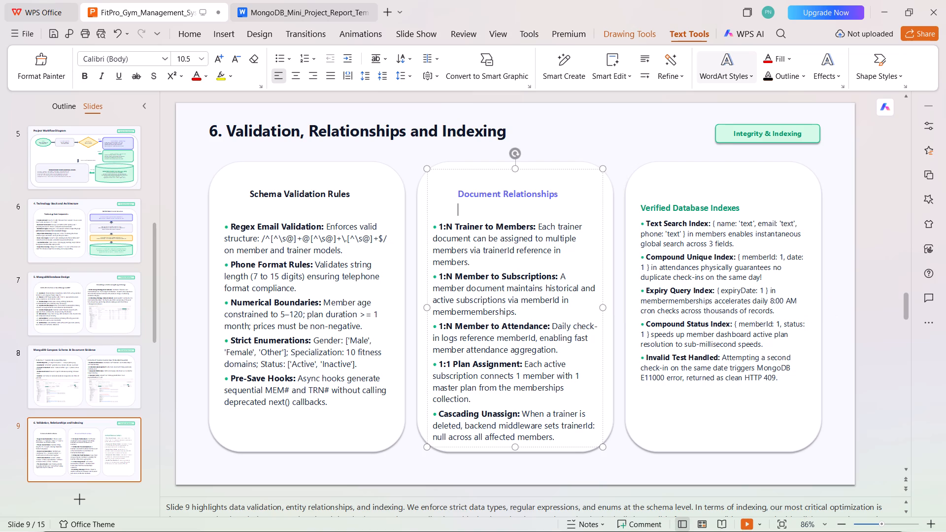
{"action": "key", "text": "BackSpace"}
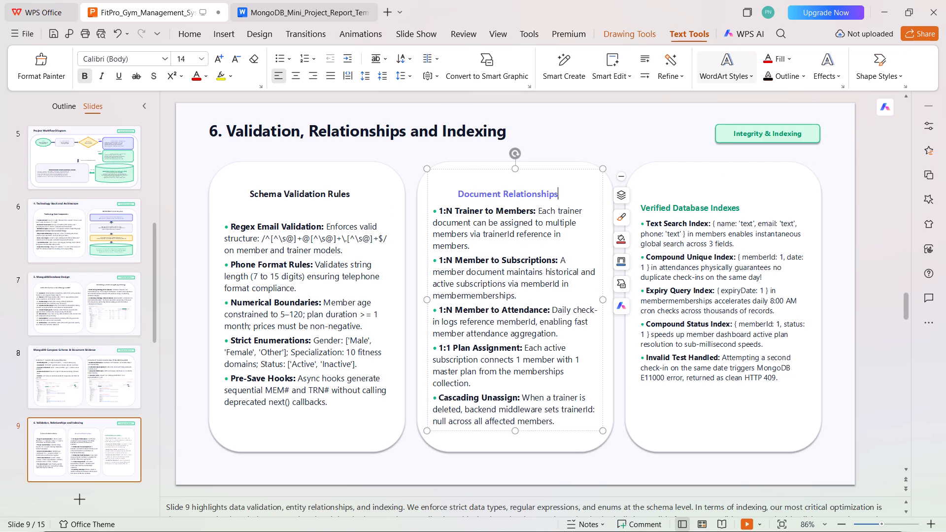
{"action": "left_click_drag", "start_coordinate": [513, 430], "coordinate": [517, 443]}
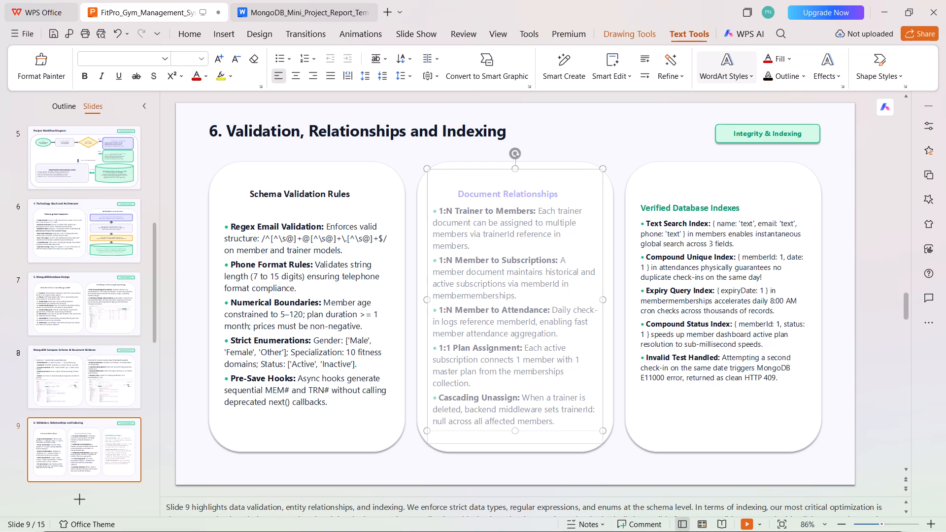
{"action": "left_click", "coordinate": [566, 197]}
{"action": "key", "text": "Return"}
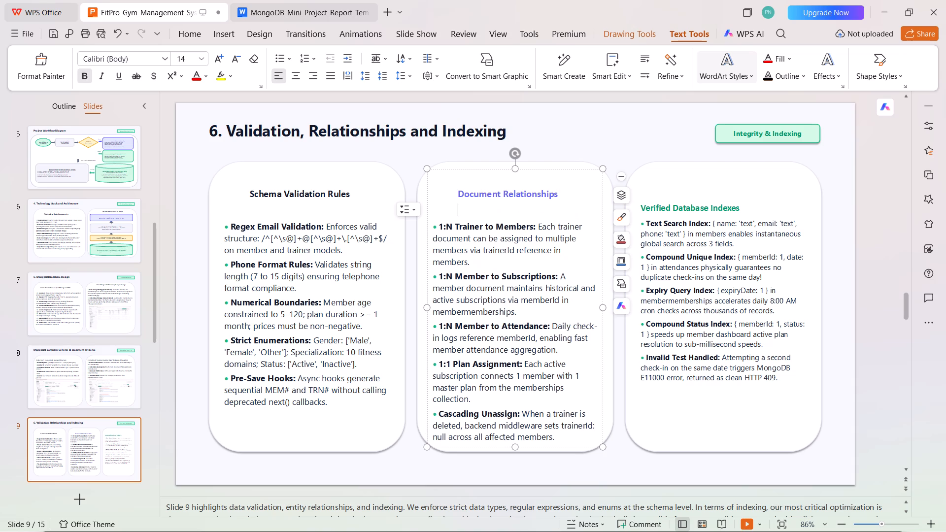
Enlarge all text in the Verified Database Indexes card by one size increment.
{"action": "left_click", "coordinate": [699, 212]}
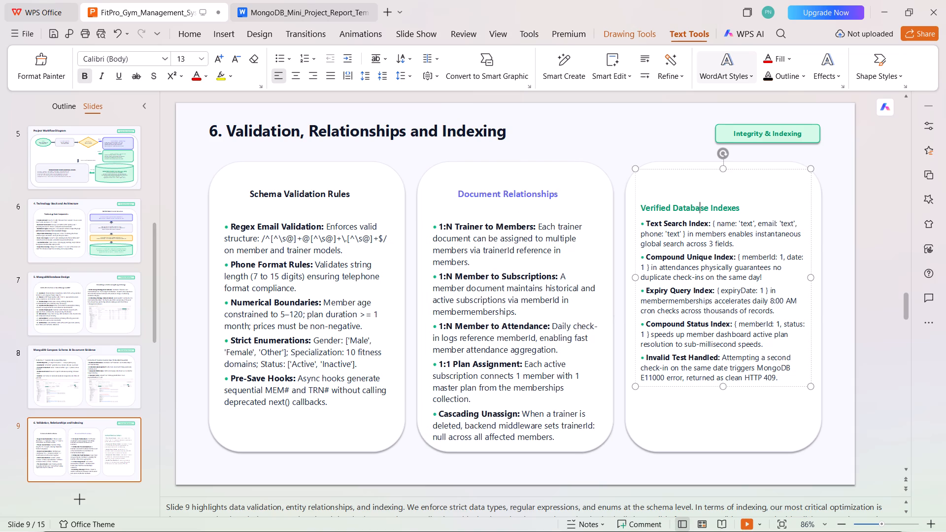
{"action": "key", "text": "ctrl+a"}
{"action": "left_click", "coordinate": [222, 59]}
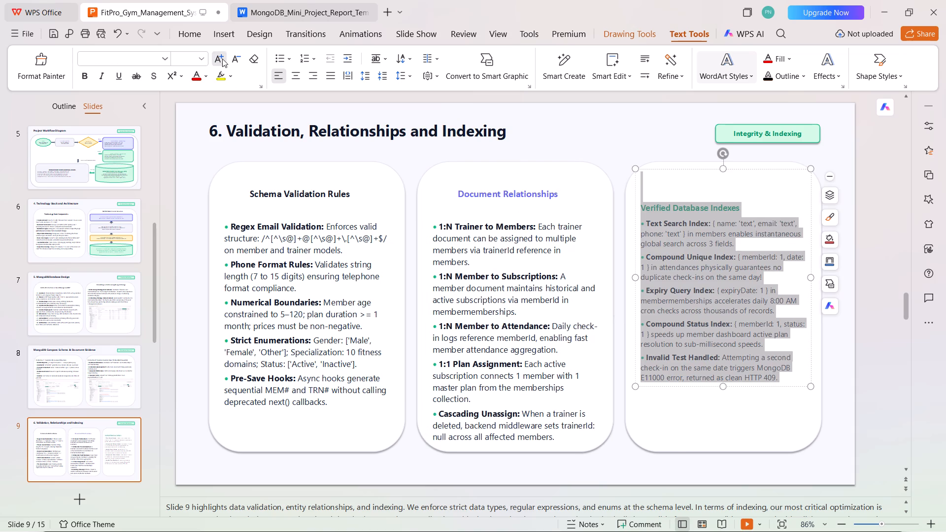
Remove one blank line above the Verified Database Indexes heading and indent the heading by one tab.
{"action": "left_click", "coordinate": [642, 214]}
{"action": "key", "text": "BackSpace"}
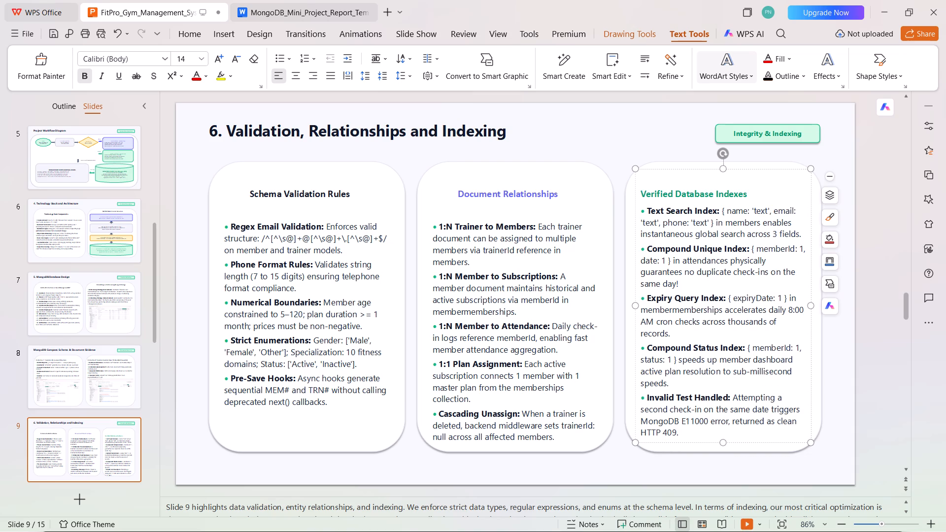
{"action": "key", "text": "Tab"}
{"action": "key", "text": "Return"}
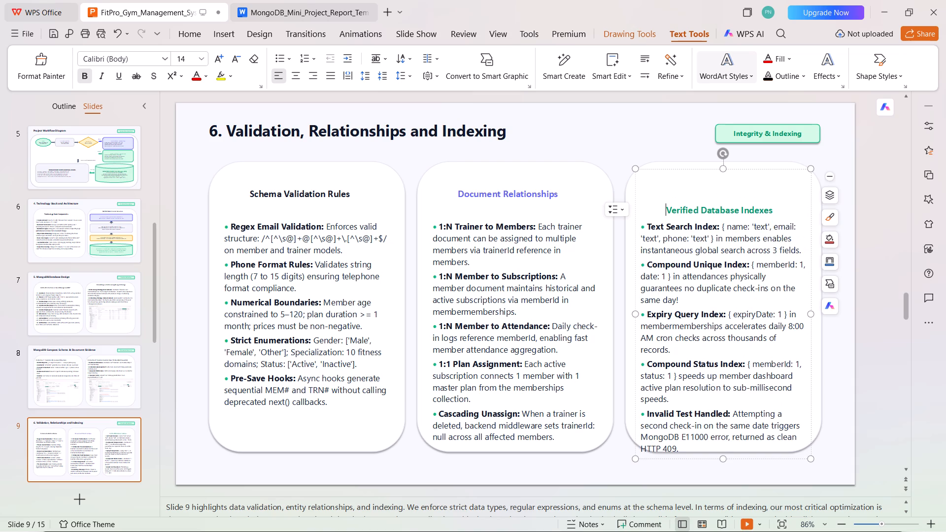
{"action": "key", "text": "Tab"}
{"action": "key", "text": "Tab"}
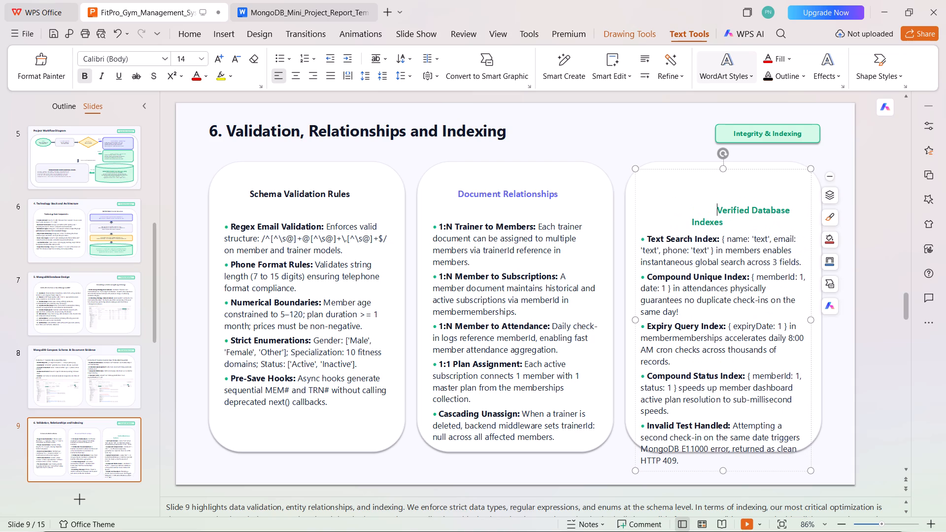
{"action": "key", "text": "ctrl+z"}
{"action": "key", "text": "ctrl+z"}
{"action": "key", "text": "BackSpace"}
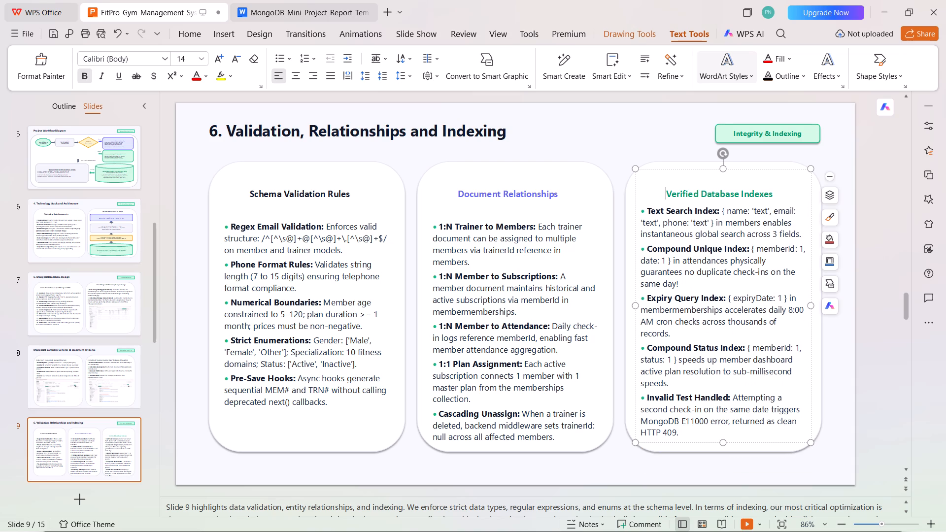
Insert a blank line below the Verified Database Indexes heading.
{"action": "left_click", "coordinate": [778, 191]}
{"action": "key", "text": "Return"}
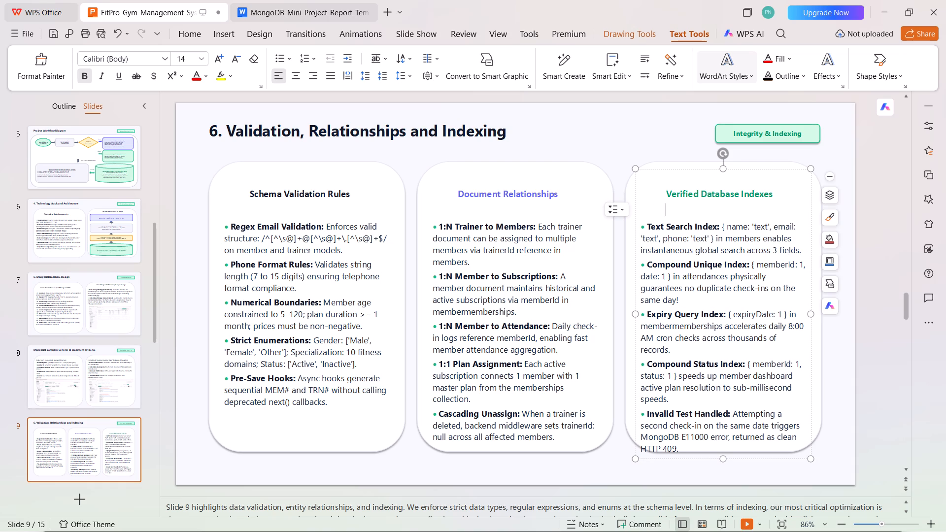
Extend the bottom edges of all three cards on slide 9 slightly downward to the same height, enclosing their text.
{"action": "left_click", "coordinate": [352, 416]}
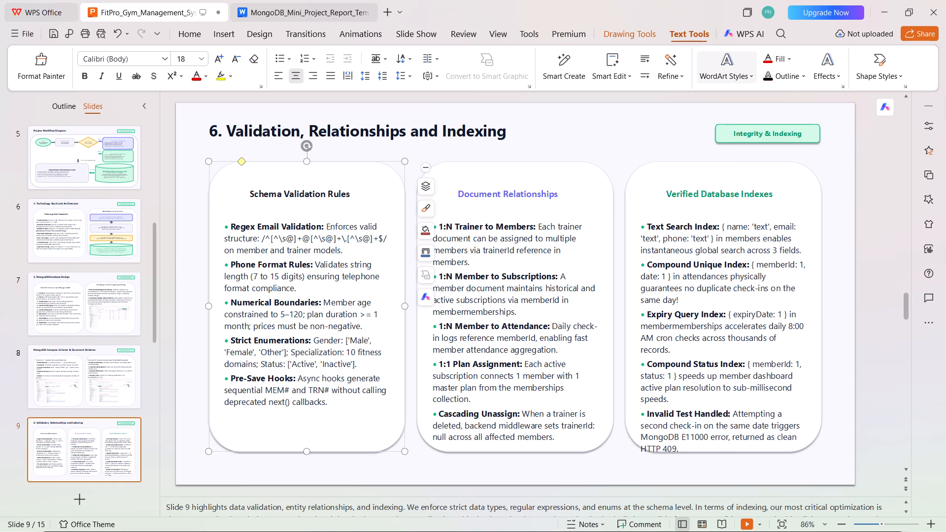
{"action": "left_click_drag", "start_coordinate": [307, 452], "coordinate": [304, 469]}
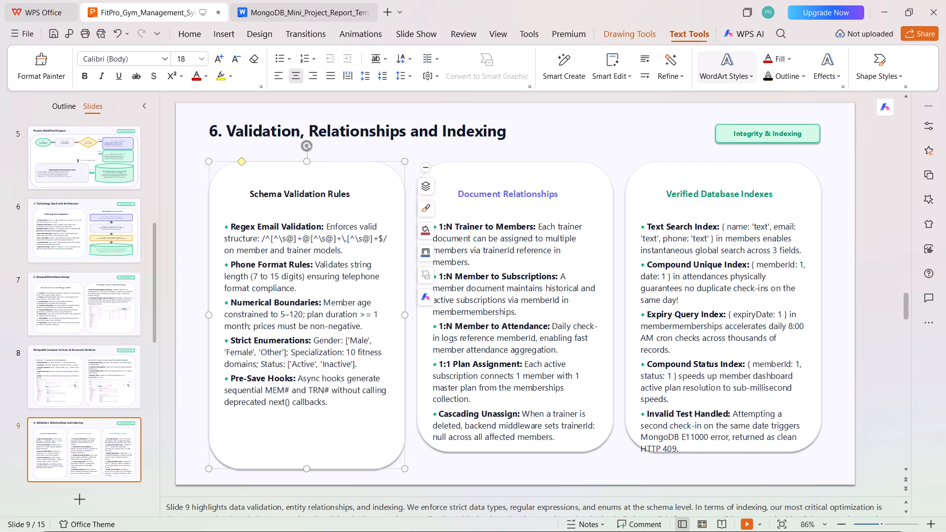
{"action": "left_click", "coordinate": [466, 447]}
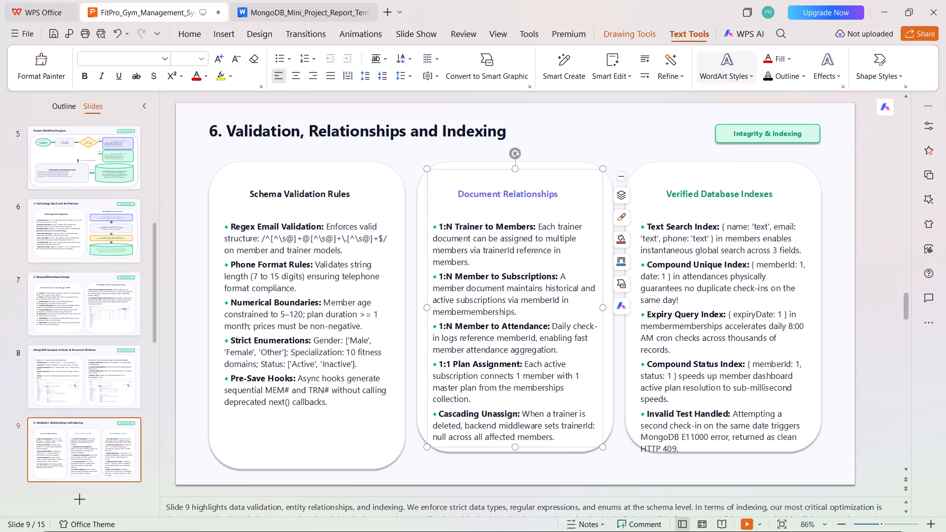
{"action": "left_click", "coordinate": [421, 422]}
{"action": "left_click_drag", "start_coordinate": [515, 452], "coordinate": [519, 470]}
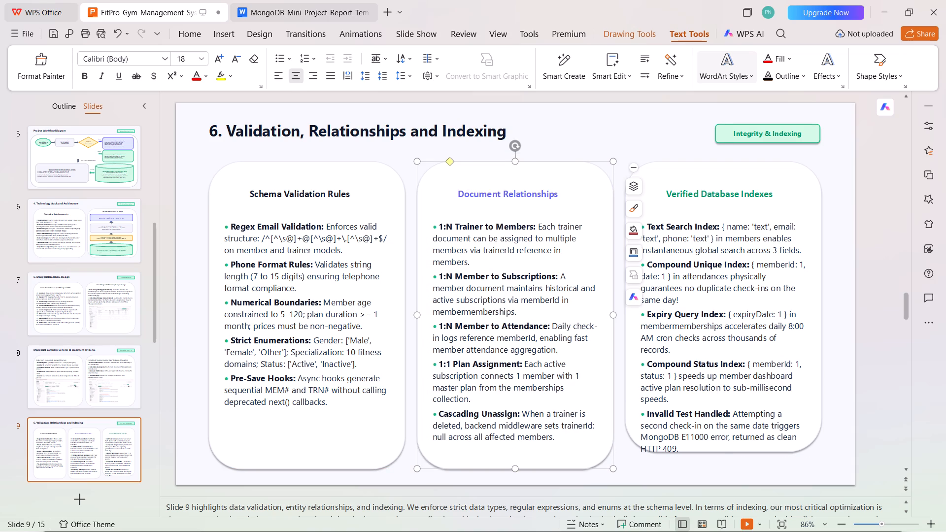
{"action": "left_click", "coordinate": [632, 428]}
{"action": "left_click", "coordinate": [629, 423]}
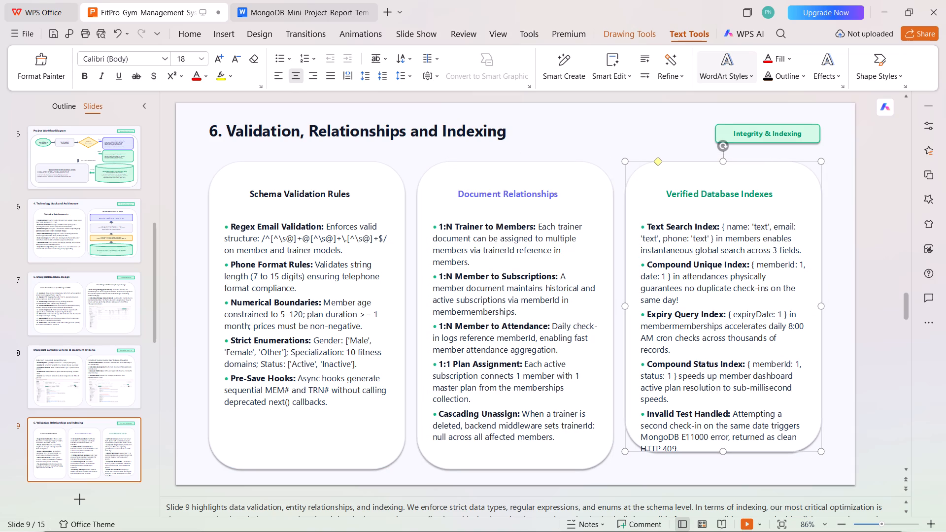
{"action": "left_click_drag", "start_coordinate": [724, 451], "coordinate": [726, 476]}
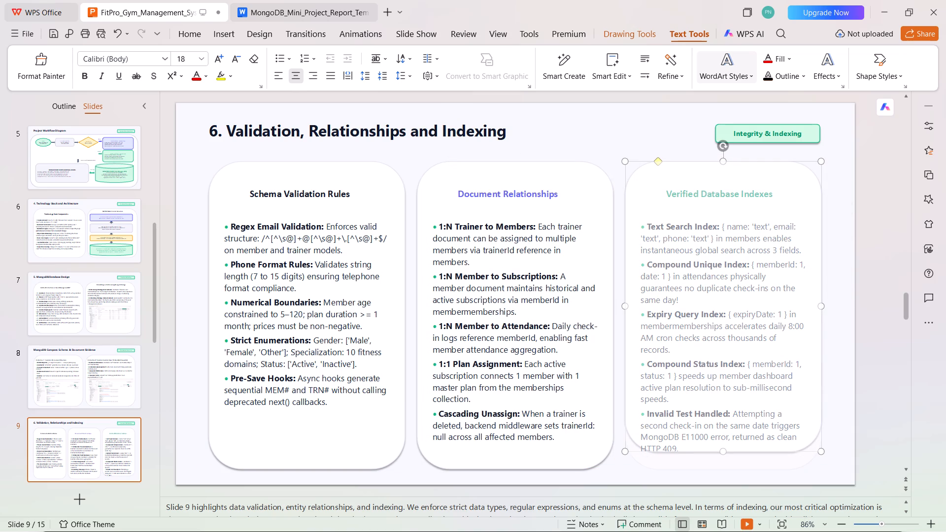
{"action": "left_click_drag", "start_coordinate": [726, 476], "coordinate": [727, 473]}
{"action": "left_click_drag", "start_coordinate": [727, 473], "coordinate": [728, 468]}
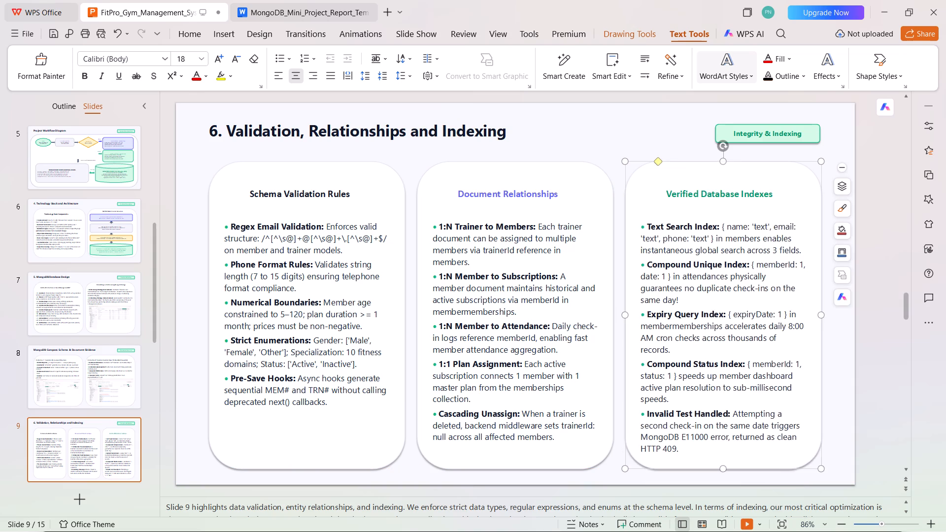
{"action": "left_click", "coordinate": [888, 423]}
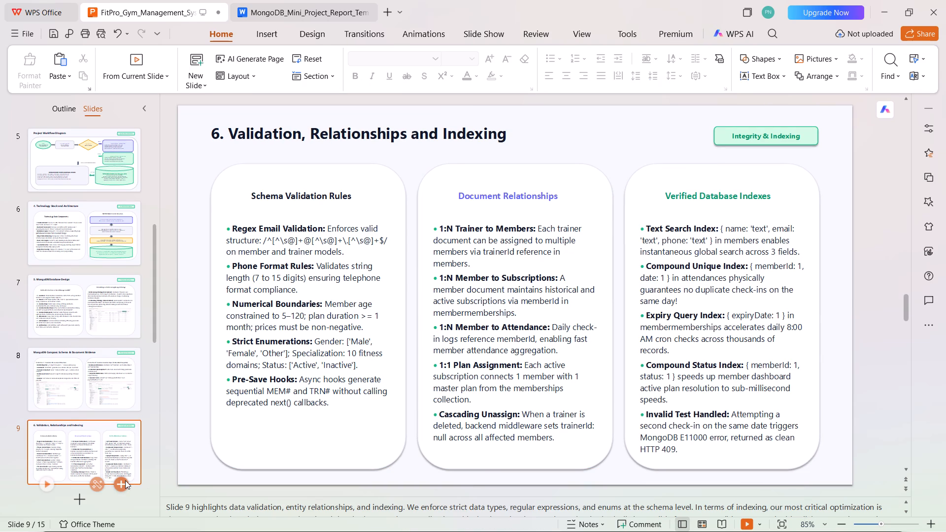
Enlarge all text in the CREATE, READ, UPDATE and DELETE cards on slide 10 by one size increment.
{"action": "key", "text": "Down"}
{"action": "left_click", "coordinate": [293, 231]}
{"action": "key", "text": "ctrl+a"}
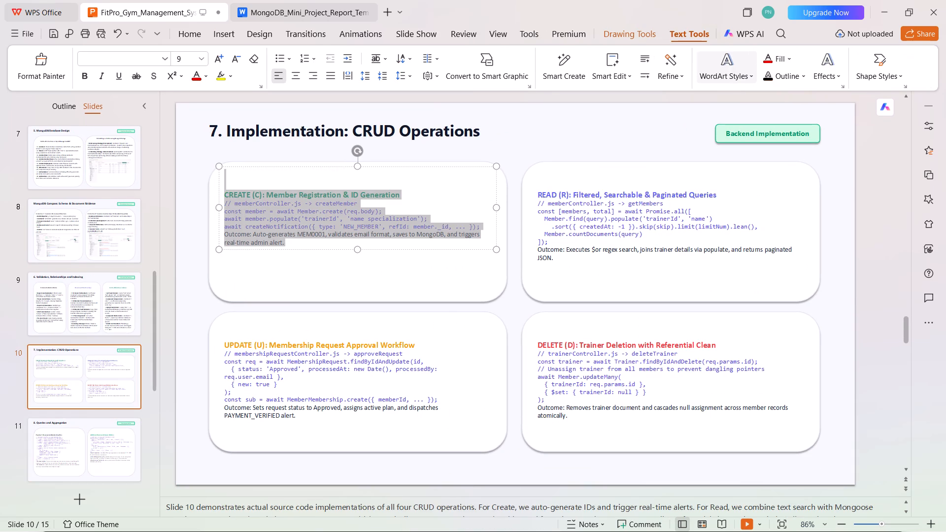
{"action": "left_click", "coordinate": [220, 56]}
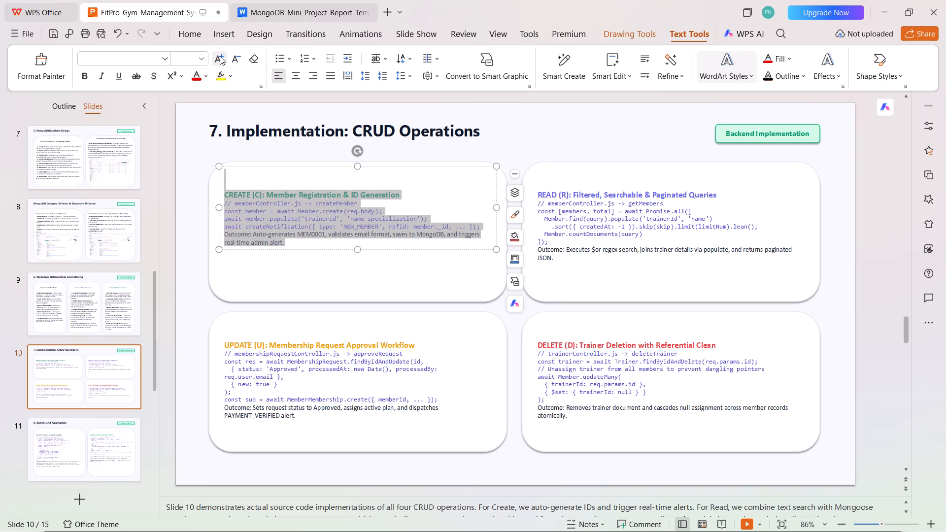
{"action": "left_click", "coordinate": [574, 217]}
{"action": "key", "text": "ctrl+a"}
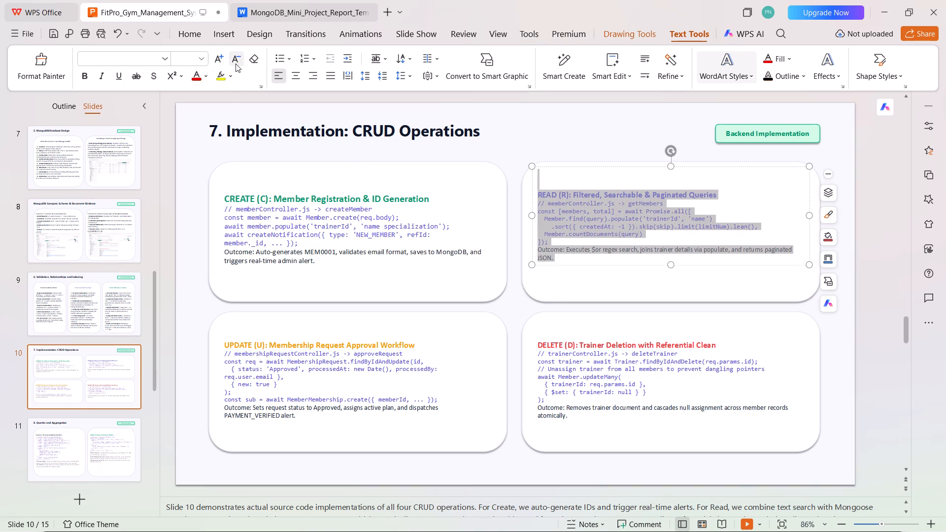
{"action": "left_click", "coordinate": [226, 60]}
{"action": "left_click", "coordinate": [352, 376]}
{"action": "key", "text": "ctrl+a"}
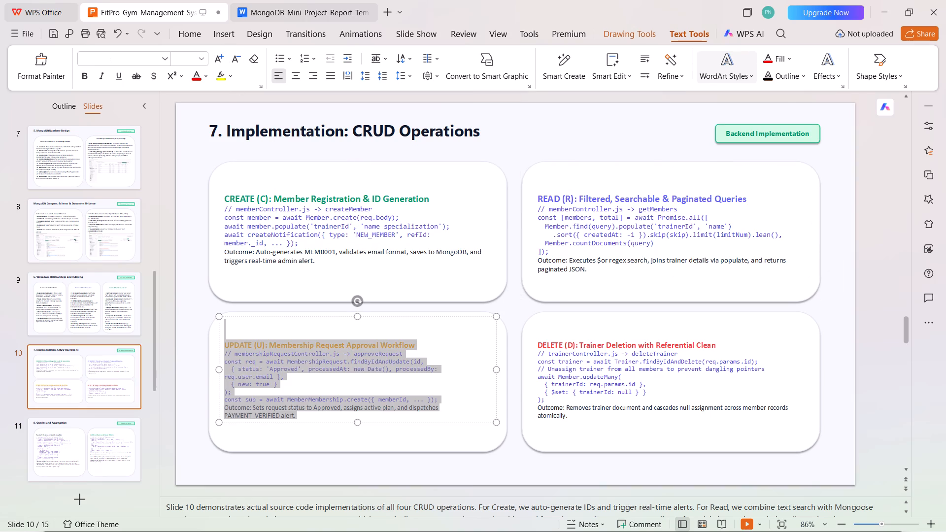
{"action": "left_click", "coordinate": [216, 64]}
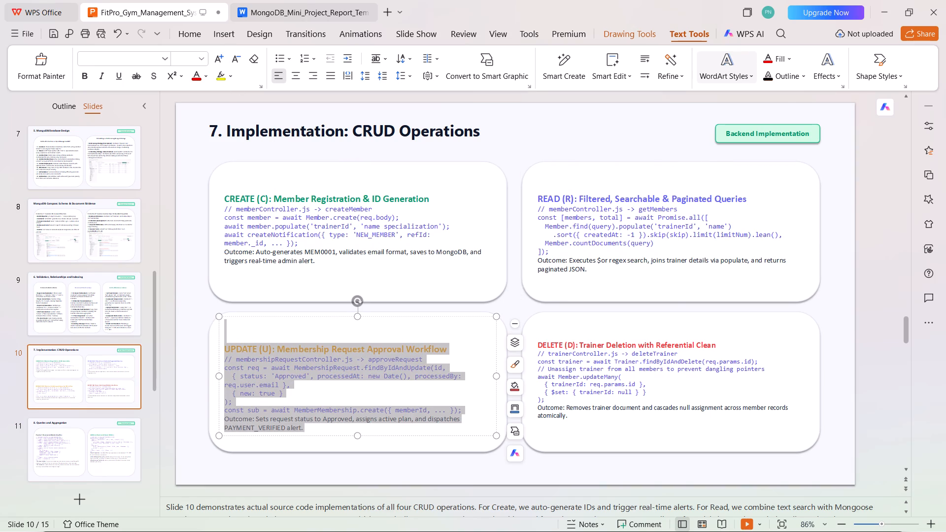
{"action": "left_click", "coordinate": [585, 354]}
{"action": "key", "text": "ctrl+a"}
{"action": "left_click", "coordinate": [222, 57]}
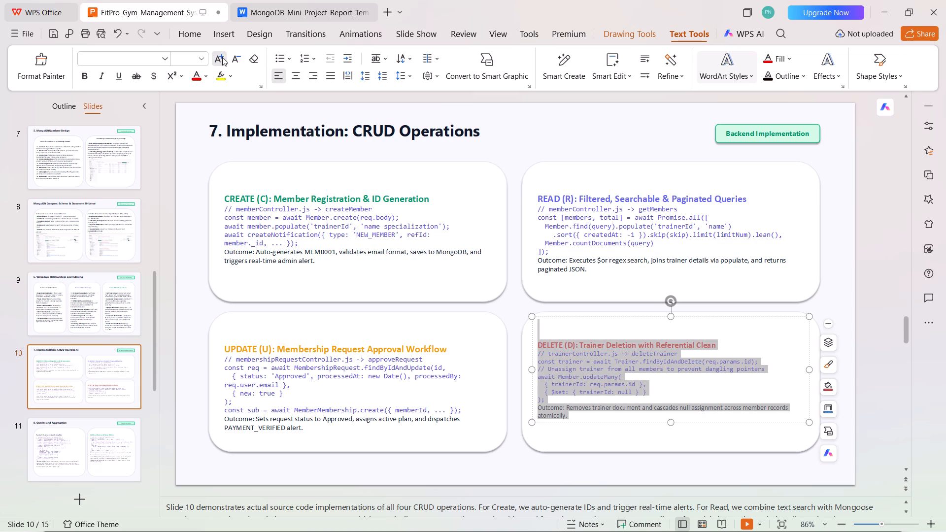
Enlarge all text in the Pipeline 1: Revenue by Membership Plan card on slide 11 by one size increment.
{"action": "left_click", "coordinate": [70, 433]}
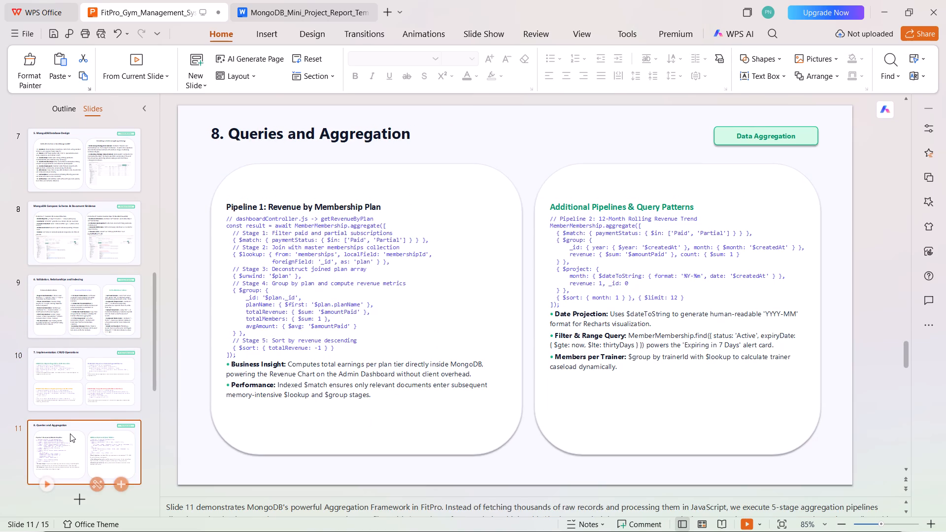
{"action": "left_click", "coordinate": [293, 340]}
{"action": "key", "text": "ctrl+a"}
{"action": "left_click", "coordinate": [222, 60]}
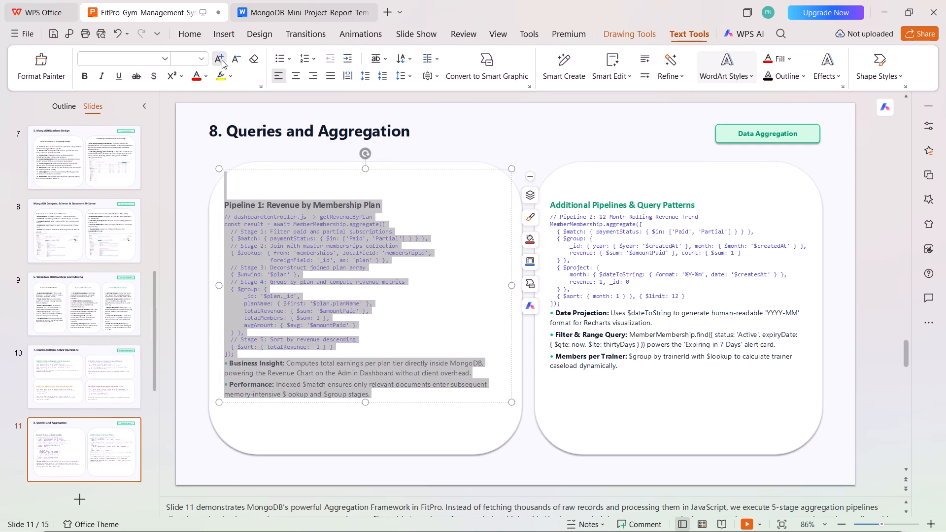
Remove one blank line above the Pipeline 1 heading and indent the heading by two tabs.
{"action": "left_click", "coordinate": [233, 191]}
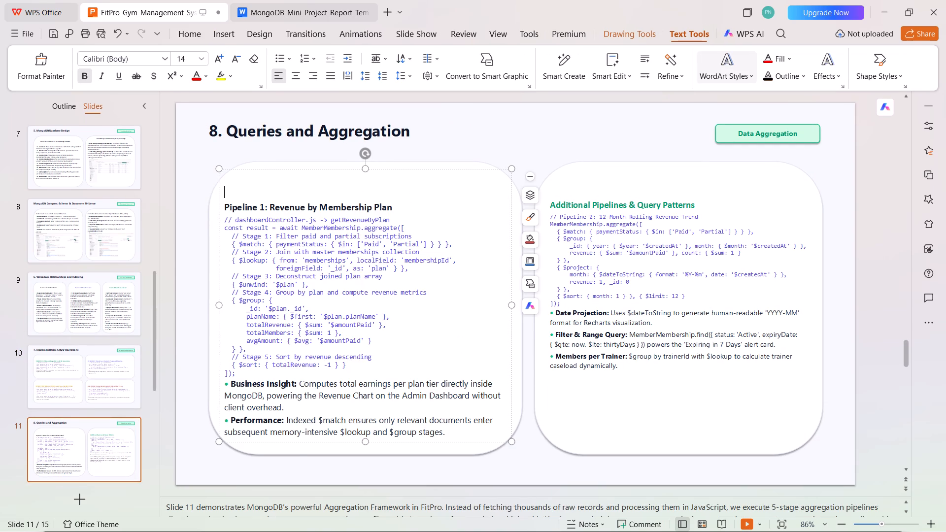
{"action": "key", "text": "BackSpace"}
{"action": "key", "text": "Down"}
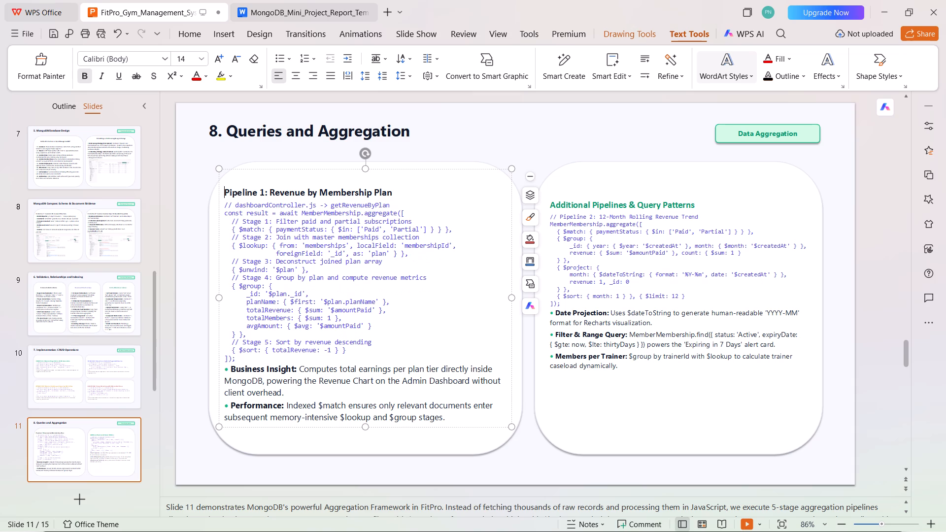
{"action": "key", "text": "Tab"}
{"action": "key", "text": "Tab"}
{"action": "key", "text": "Return"}
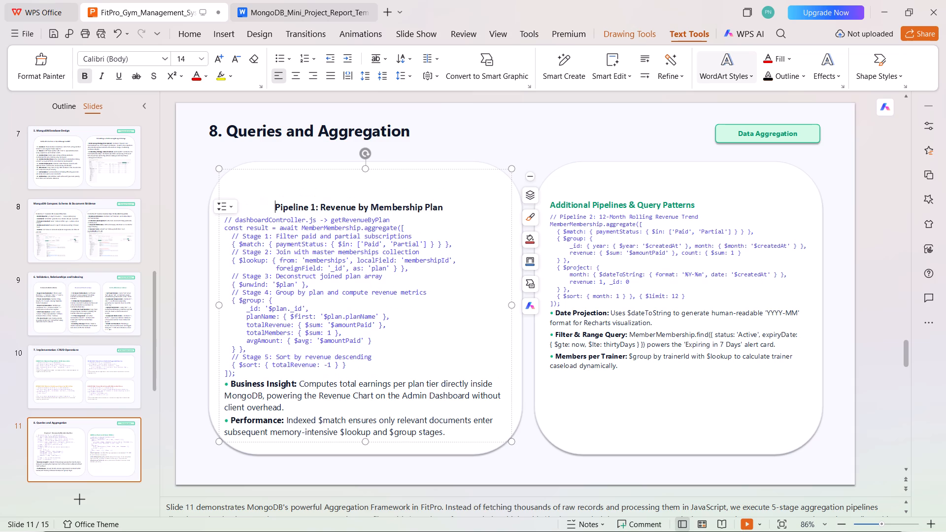
{"action": "key", "text": "BackSpace"}
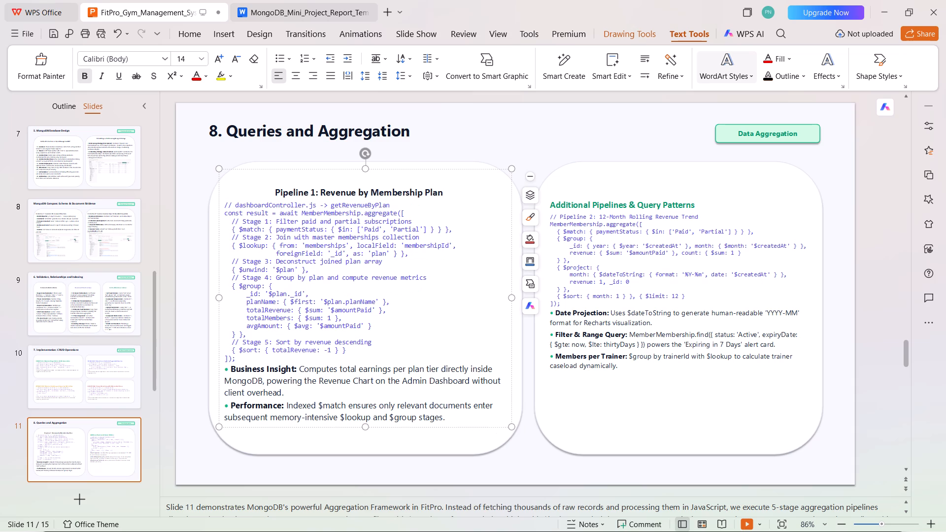
Insert a blank line below the Pipeline 1: Revenue by Membership Plan heading.
{"action": "left_click", "coordinate": [451, 189]}
{"action": "key", "text": "Return"}
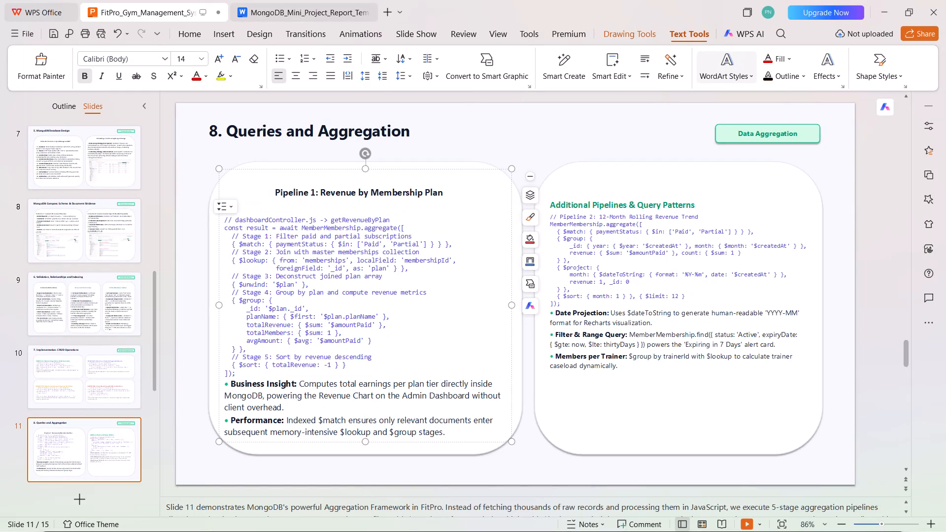
Enlarge all text in the Additional Pipelines & Query Patterns card on slide 11 by one size increment.
{"action": "left_click", "coordinate": [299, 450]}
{"action": "left_click", "coordinate": [647, 301]}
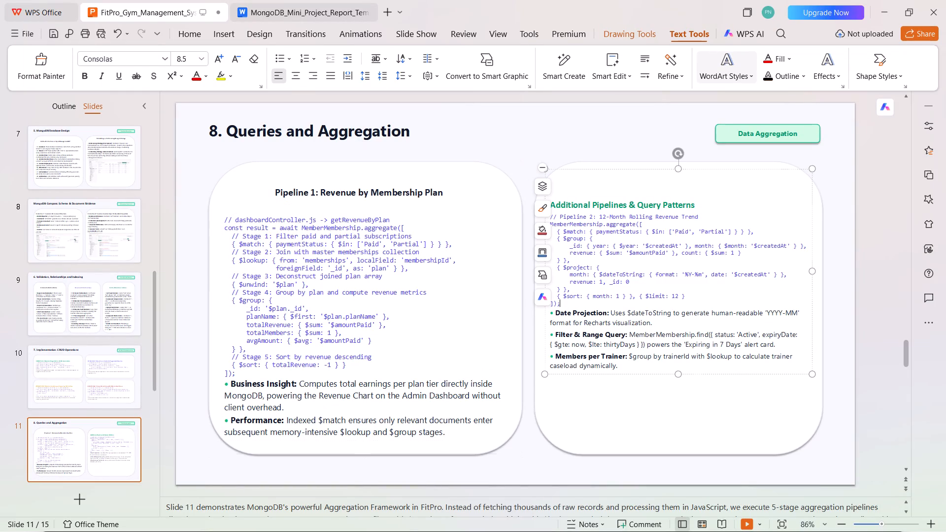
{"action": "key", "text": "ctrl+a"}
{"action": "left_click", "coordinate": [220, 58]}
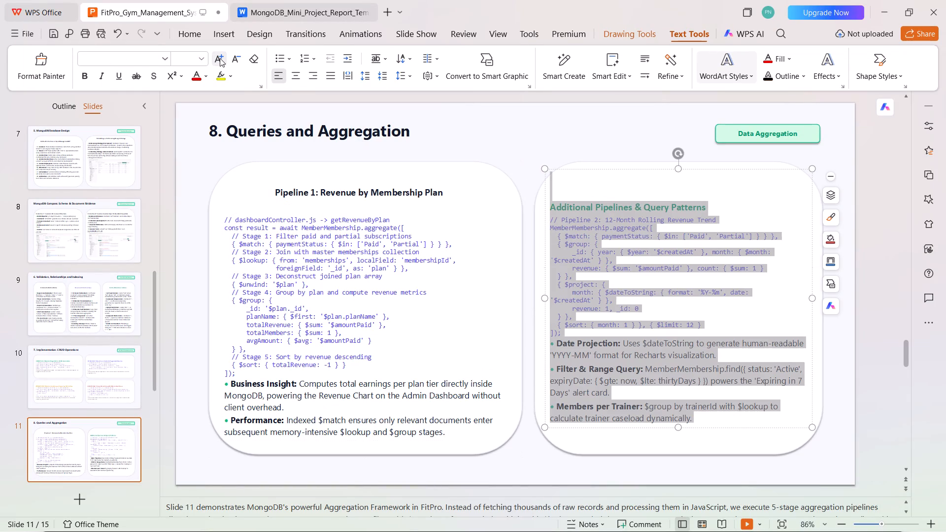
Remove one blank line above the Additional Pipelines & Query Patterns heading and indent the heading by one tab.
{"action": "left_click", "coordinate": [559, 214]}
{"action": "key", "text": "Left"}
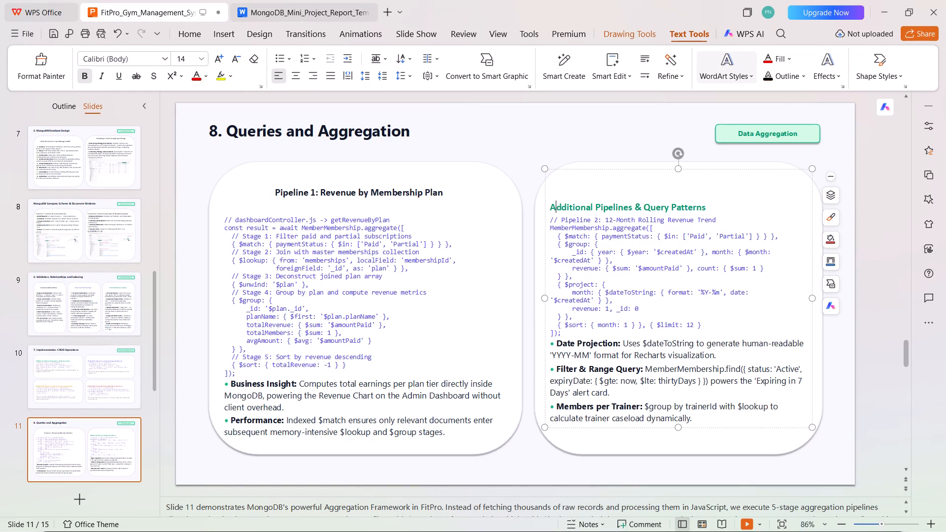
{"action": "key", "text": "Left"}
{"action": "key", "text": "BackSpace"}
{"action": "key", "text": "Tab"}
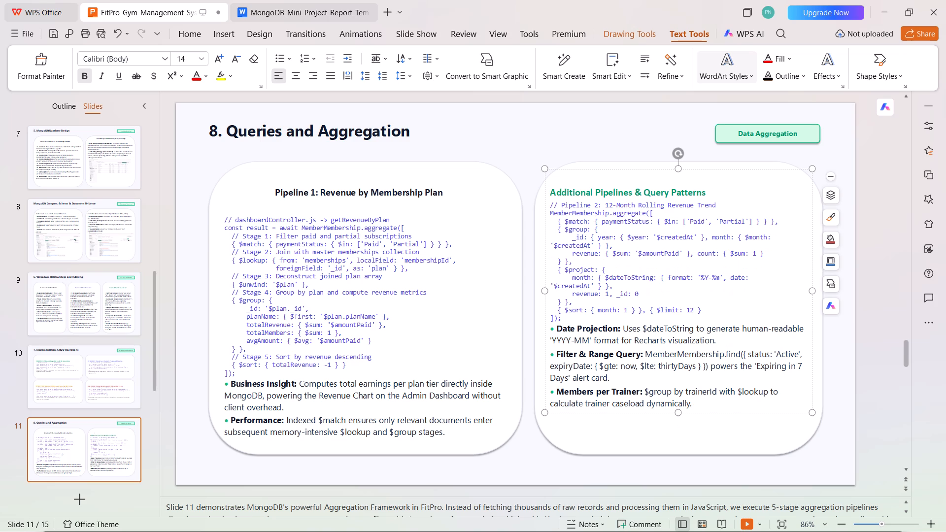
Insert a blank line below the Additional Pipelines & Query Patterns heading.
{"action": "left_click", "coordinate": [741, 190]}
{"action": "key", "text": "Return"}
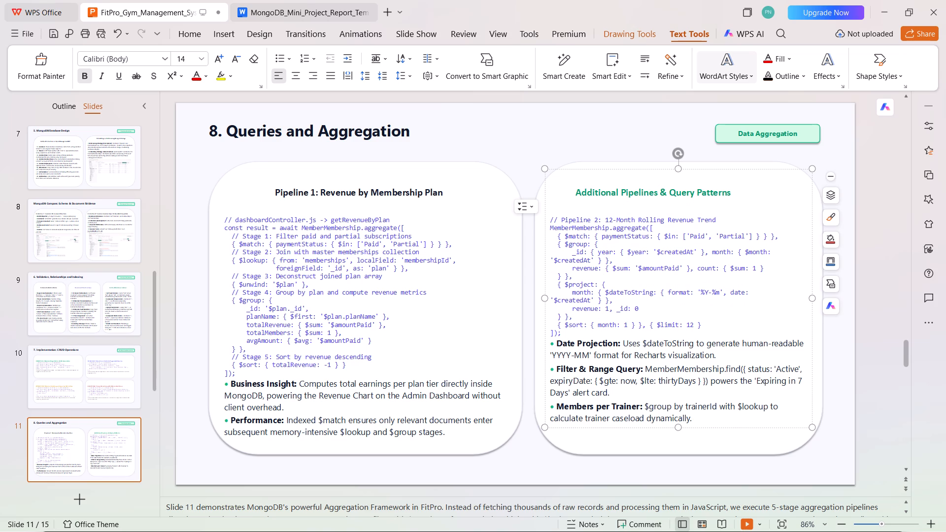
{"action": "key", "text": "Down"}
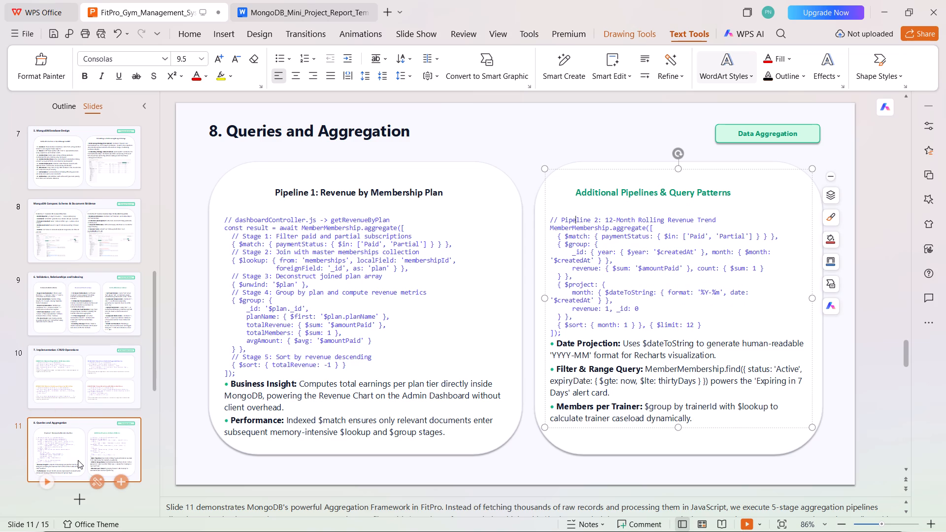
Move the Member Self-Service Portal and Admin Dashboard (Live KPIs) labels on slide 12 slightly up and to the right.
{"action": "left_click", "coordinate": [151, 455]}
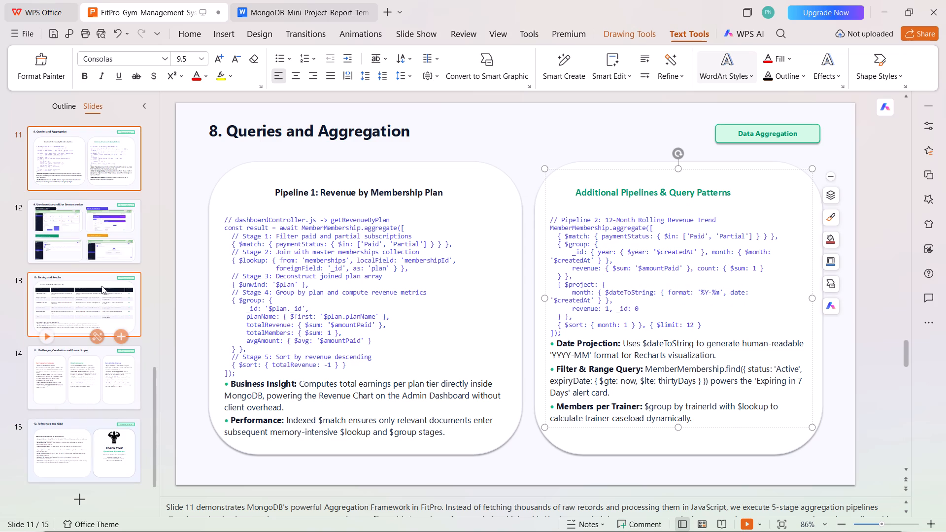
{"action": "left_click", "coordinate": [86, 223]}
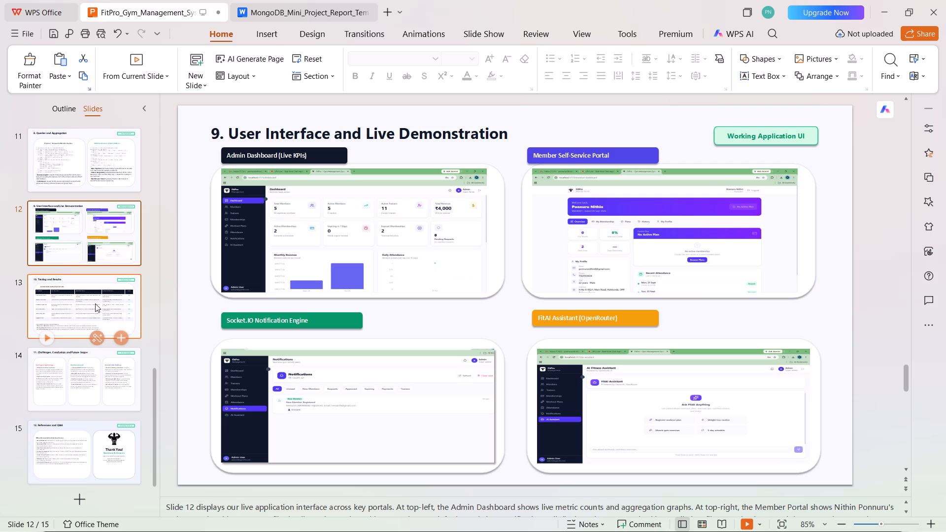
{"action": "left_click_drag", "start_coordinate": [626, 157], "coordinate": [640, 149]}
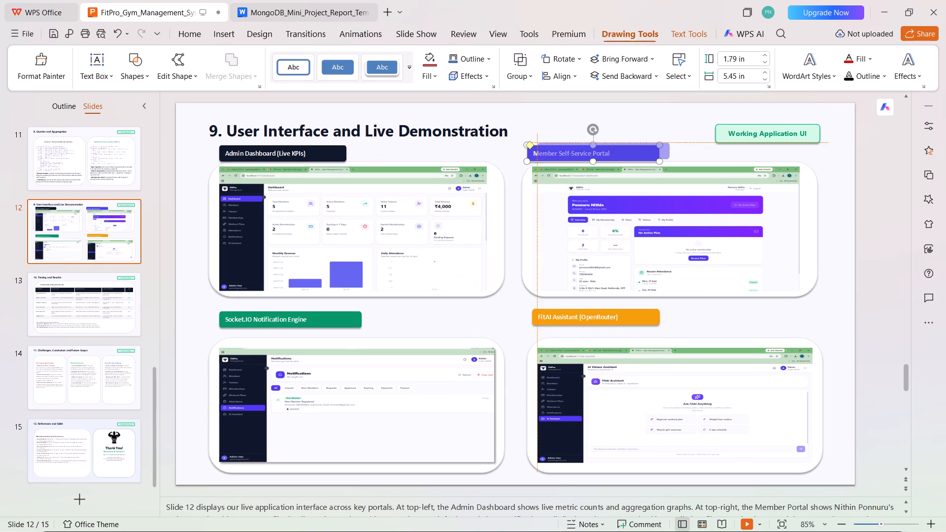
{"action": "left_click_drag", "start_coordinate": [640, 149], "coordinate": [642, 148]}
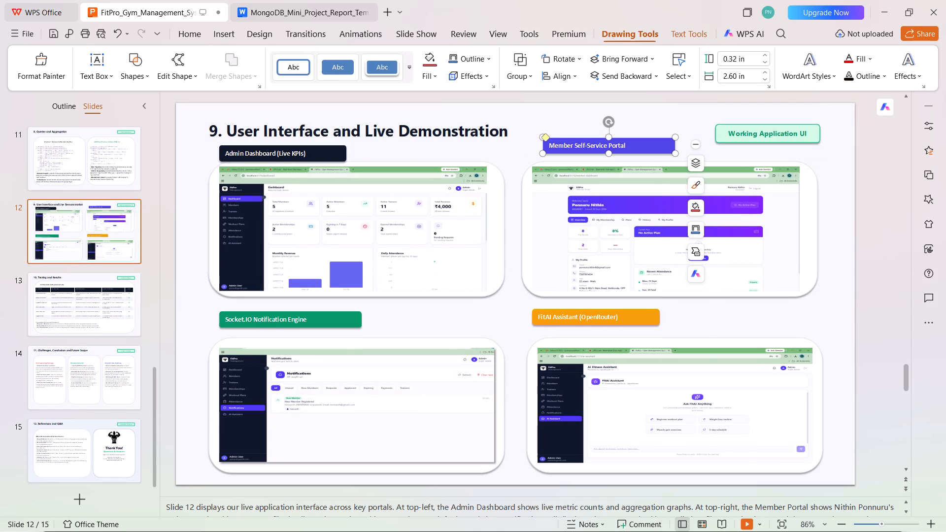
{"action": "left_click_drag", "start_coordinate": [336, 154], "coordinate": [344, 147]}
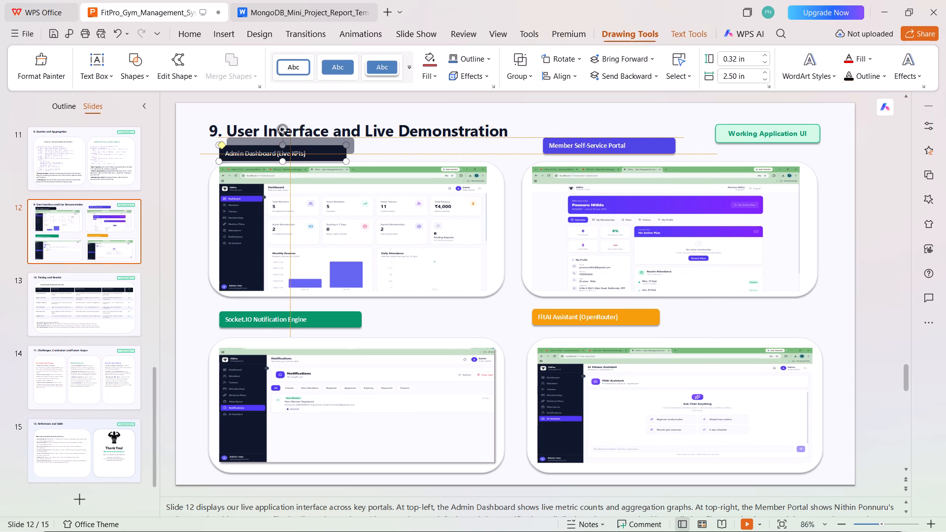
{"action": "left_click_drag", "start_coordinate": [344, 147], "coordinate": [345, 146]}
{"action": "left_click", "coordinate": [343, 146]}
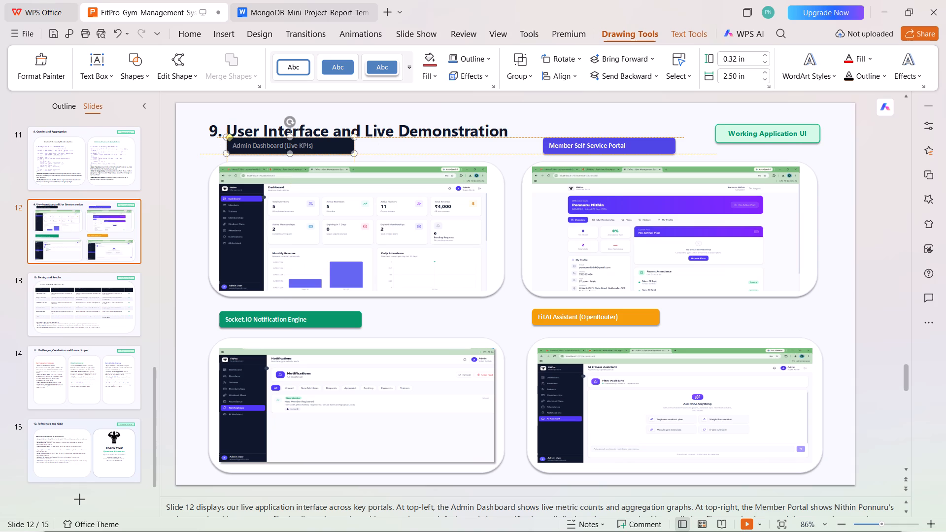
{"action": "left_click", "coordinate": [170, 167]}
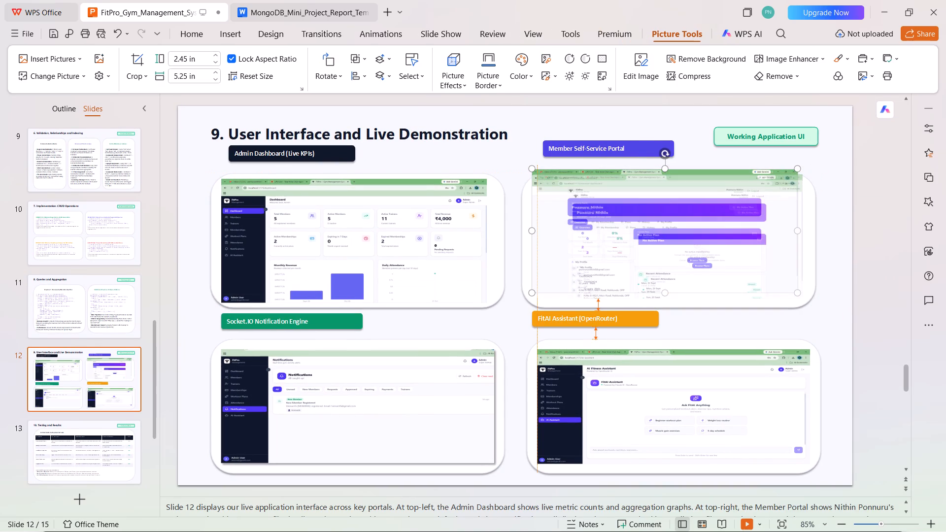
{"action": "left_click_drag", "start_coordinate": [791, 275], "coordinate": [792, 277]}
{"action": "left_click", "coordinate": [792, 277]}
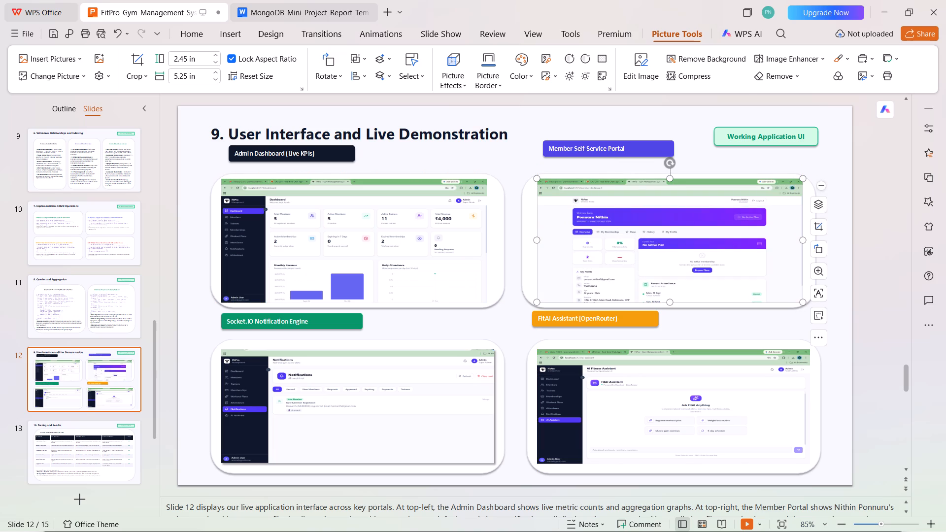
Lower the Member Self-Service Portal and Admin Dashboard (Live KPIs) labels to the same height, just above their cards.
{"action": "left_click_drag", "start_coordinate": [635, 147], "coordinate": [636, 154]}
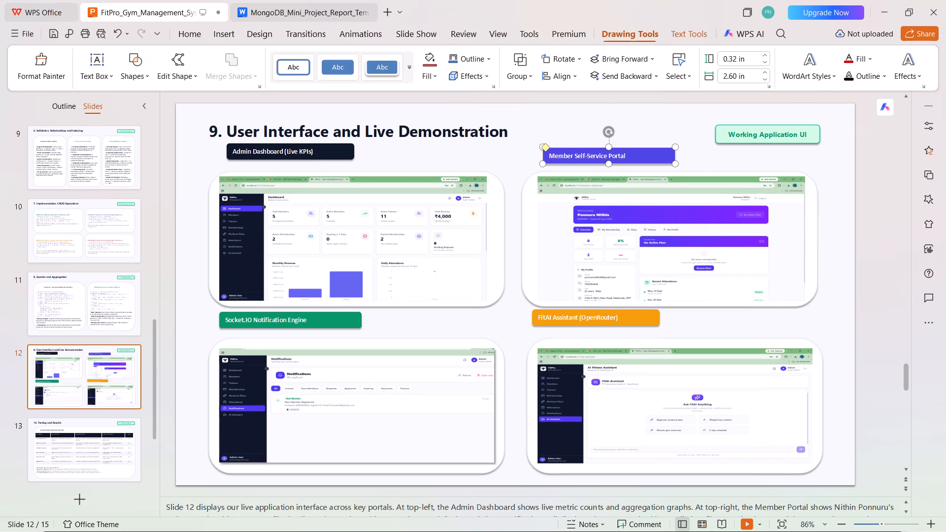
{"action": "left_click", "coordinate": [341, 149]}
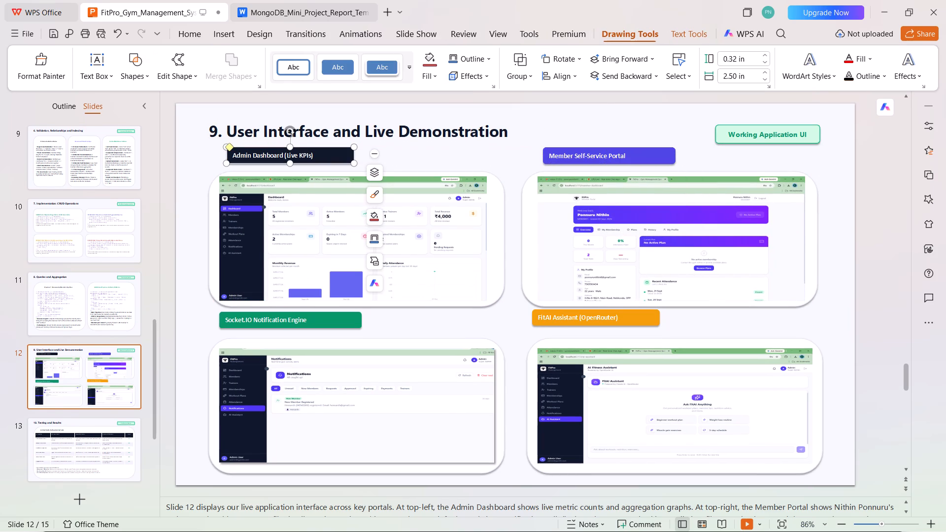
Enlarge the Verified End-to-End System Test Suite heading on slide 13 by two size increments.
{"action": "left_click", "coordinate": [123, 441]}
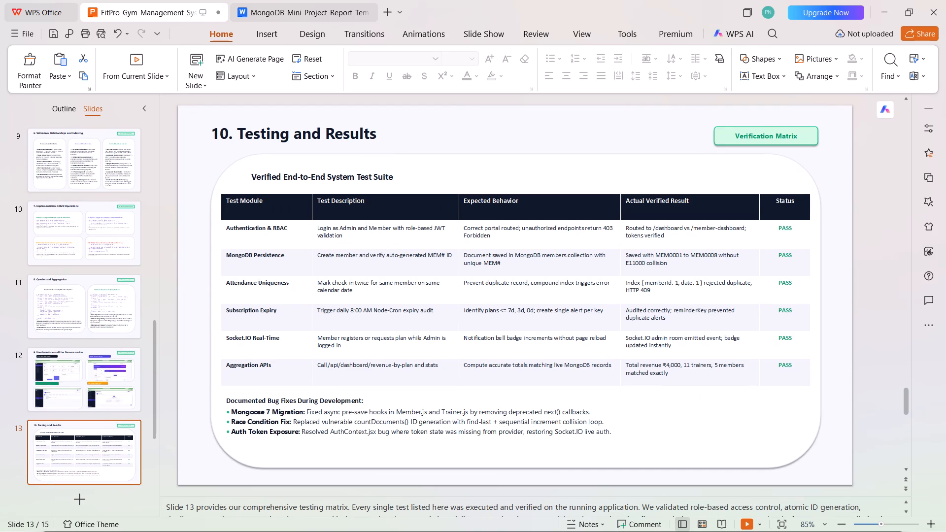
{"action": "left_click", "coordinate": [364, 218]}
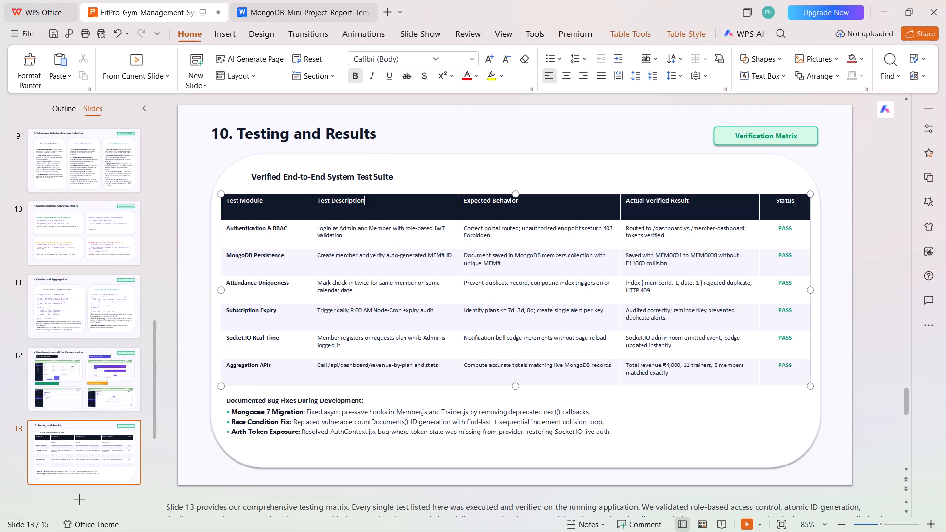
{"action": "key", "text": "ctrl+a"}
{"action": "left_click", "coordinate": [323, 177]}
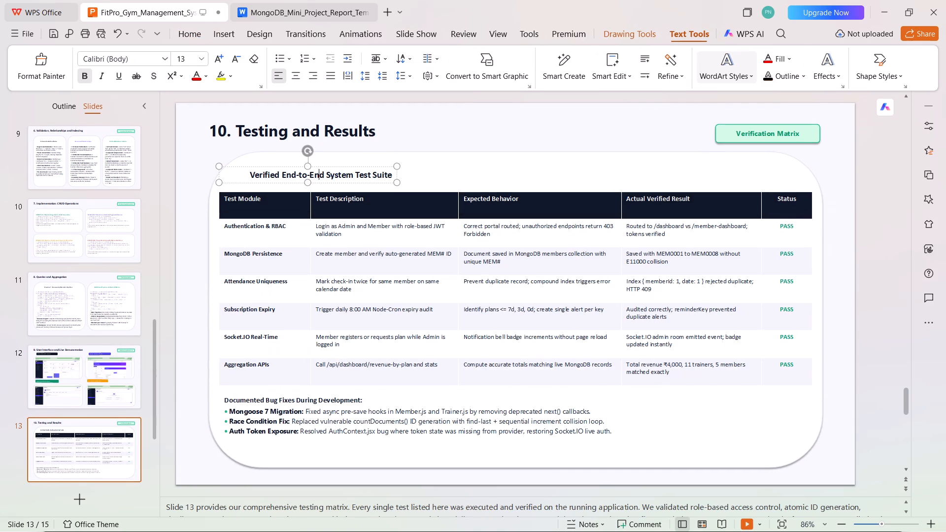
{"action": "key", "text": "ctrl+a"}
{"action": "left_click", "coordinate": [222, 61]}
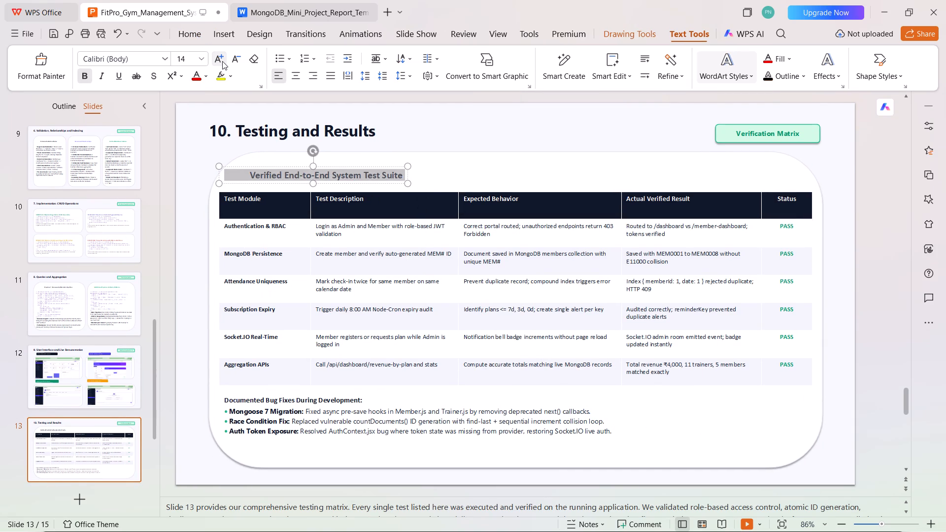
{"action": "left_click", "coordinate": [222, 61]}
Enlarge all text in the test results table on slide 13.
{"action": "left_click", "coordinate": [357, 250]}
{"action": "key", "text": "ctrl+a"}
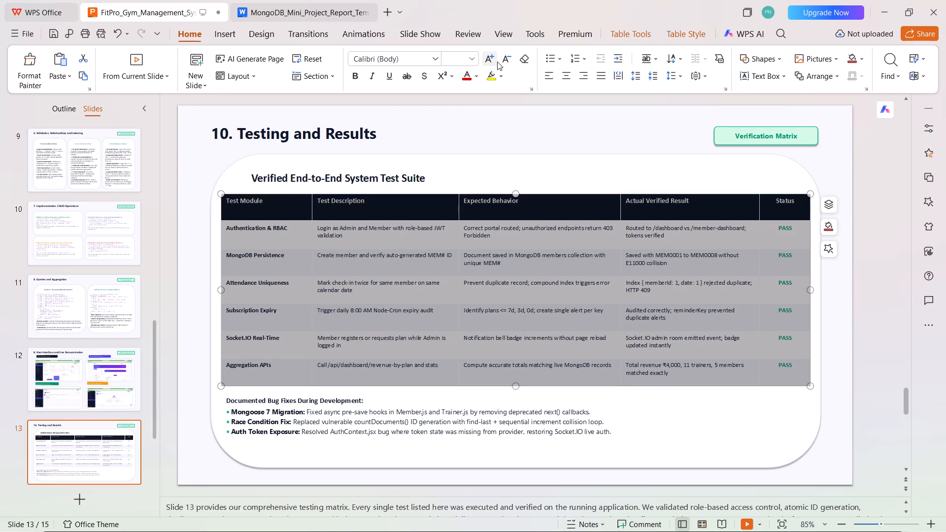
{"action": "left_click", "coordinate": [498, 61]}
{"action": "left_click", "coordinate": [493, 60]}
Enlarge all text in the Documented Bug Fixes During Development box by one size increment.
{"action": "left_click", "coordinate": [426, 420]}
{"action": "key", "text": "ctrl+a"}
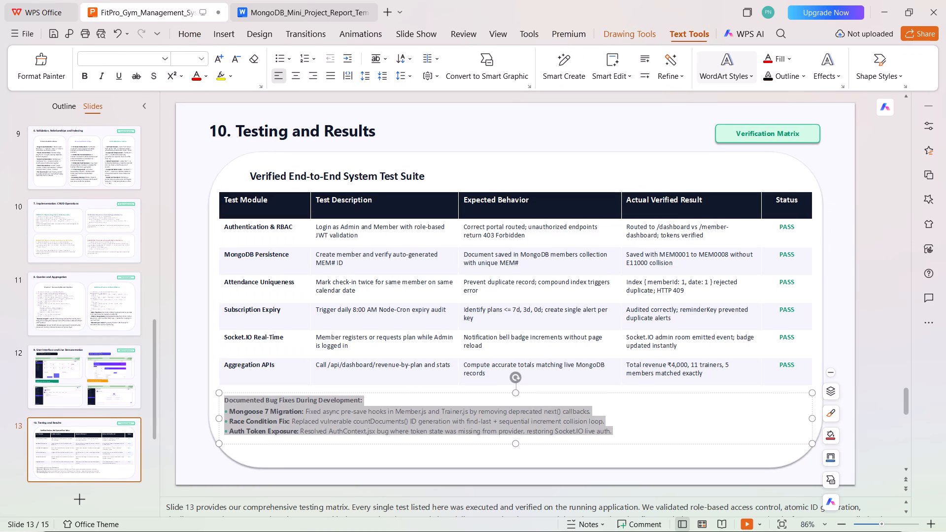
{"action": "left_click", "coordinate": [205, 42]}
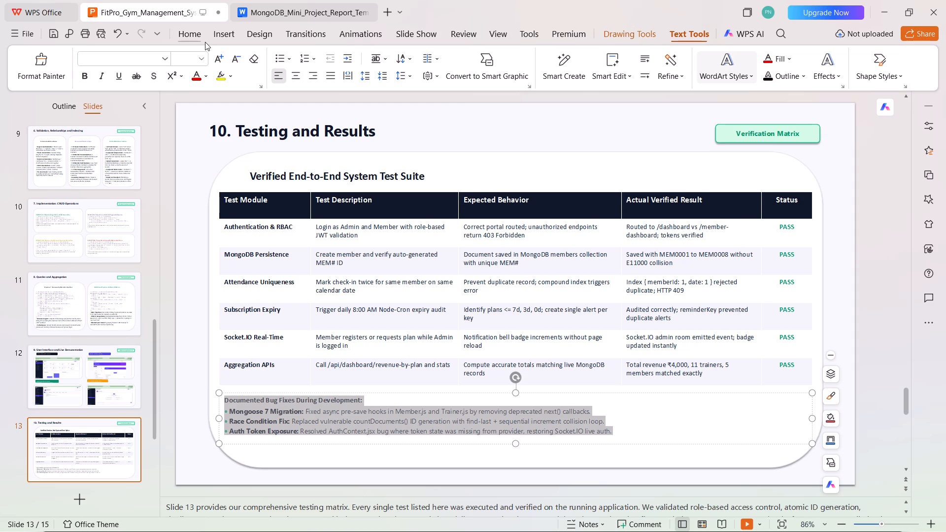
{"action": "left_click", "coordinate": [492, 62]}
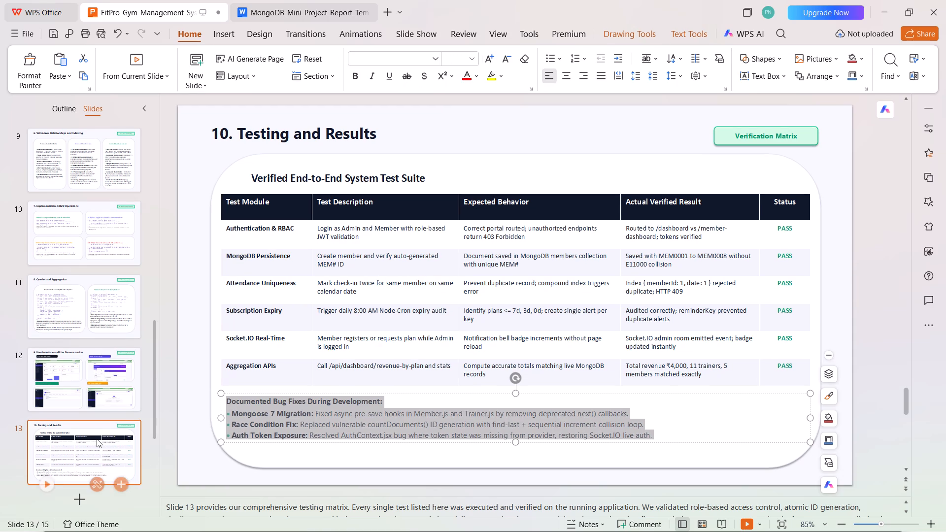
Enlarge all text in the Real Engineering Challenges card on slide 14 by one size increment.
{"action": "scroll", "coordinate": [97, 439], "scroll_direction": "down", "scroll_amount": 2}
{"action": "left_click", "coordinate": [87, 358]}
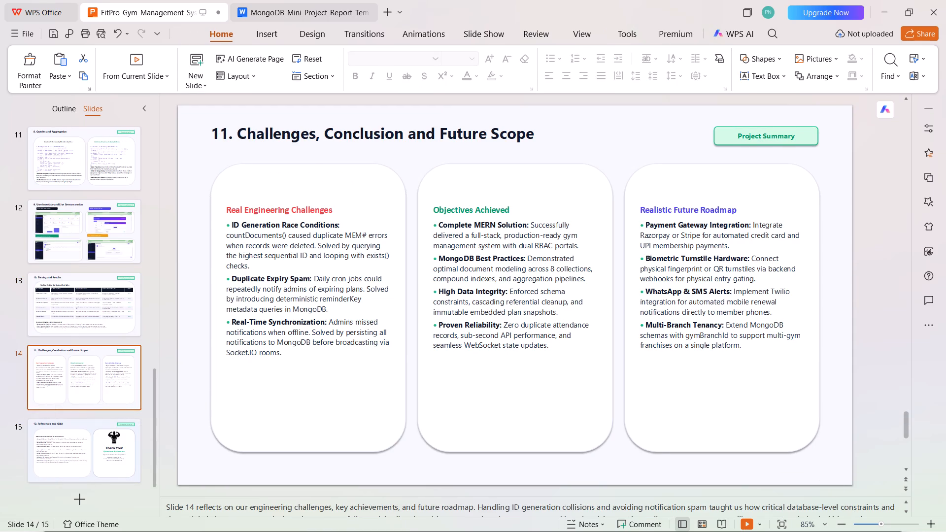
{"action": "left_click", "coordinate": [312, 237]}
{"action": "key", "text": "ctrl+a"}
{"action": "key", "text": "ctrl+a"}
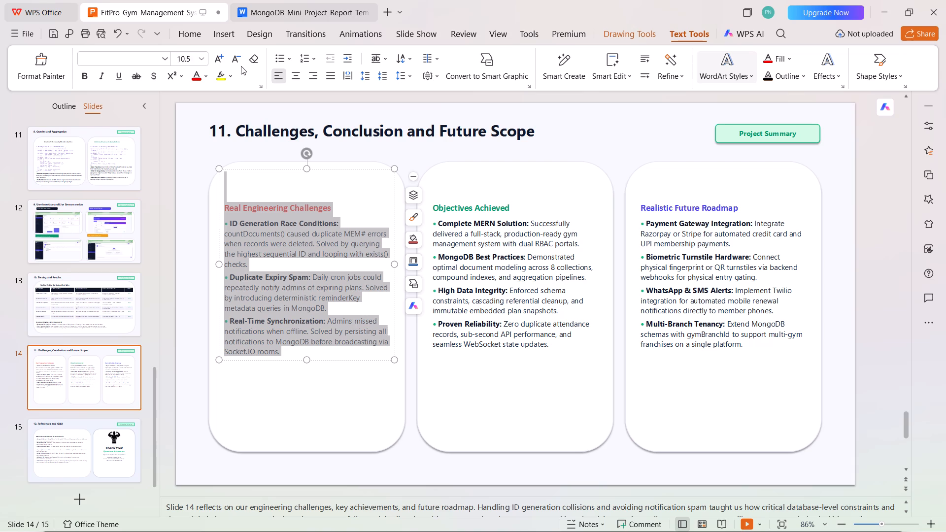
{"action": "left_click", "coordinate": [220, 63]}
Remove one blank line above the Real Engineering Challenges heading and indent the heading by one tab.
{"action": "left_click", "coordinate": [229, 202]}
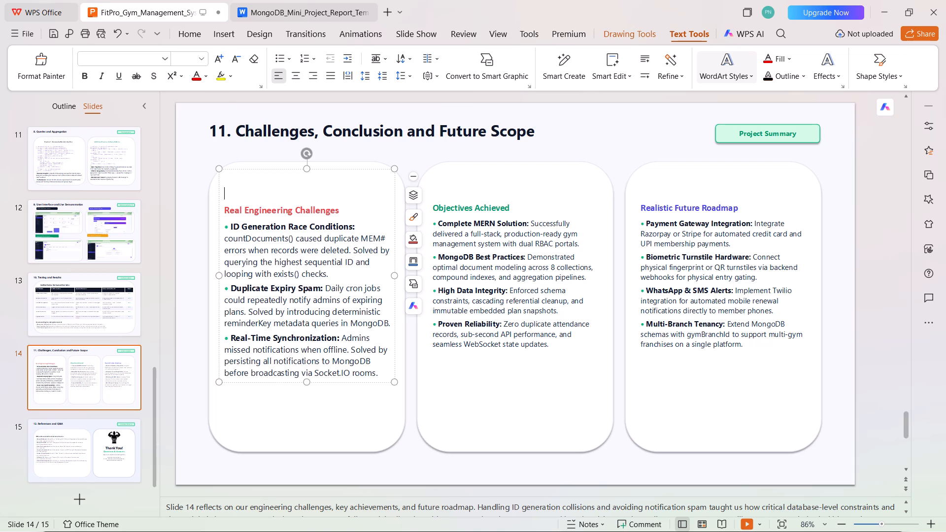
{"action": "key", "text": "Down"}
{"action": "key", "text": "BackSpace"}
{"action": "key", "text": "Tab"}
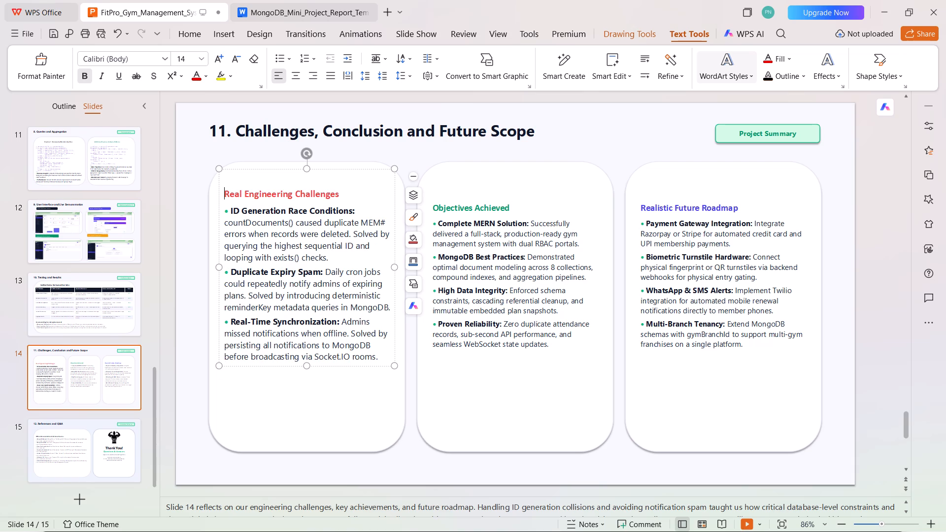
Add a blank line below the Real Engineering Challenges heading on slide 14.
{"action": "left_click", "coordinate": [363, 198]}
{"action": "key", "text": "Return"}
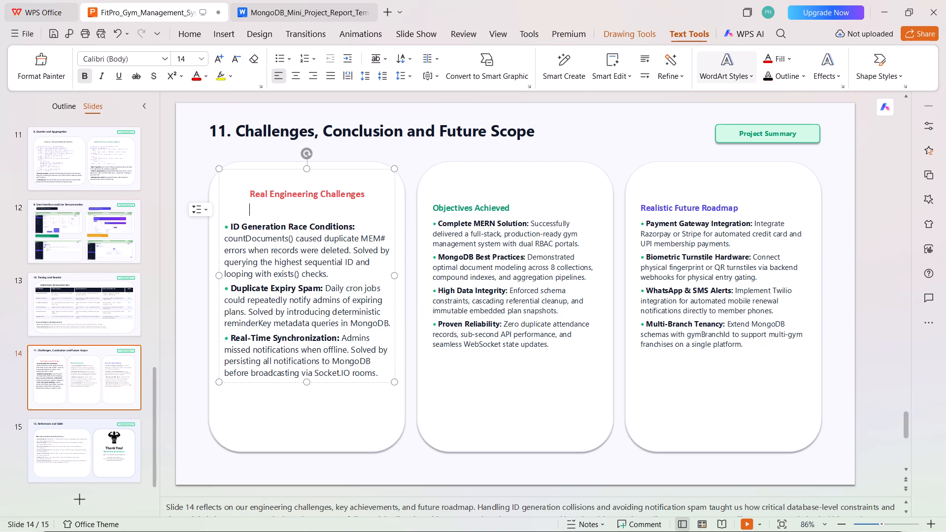
Enlarge all text in the Objectives Achieved card on slide 14 by one size increment.
{"action": "left_click", "coordinate": [585, 282]}
{"action": "key", "text": "ctrl+a"}
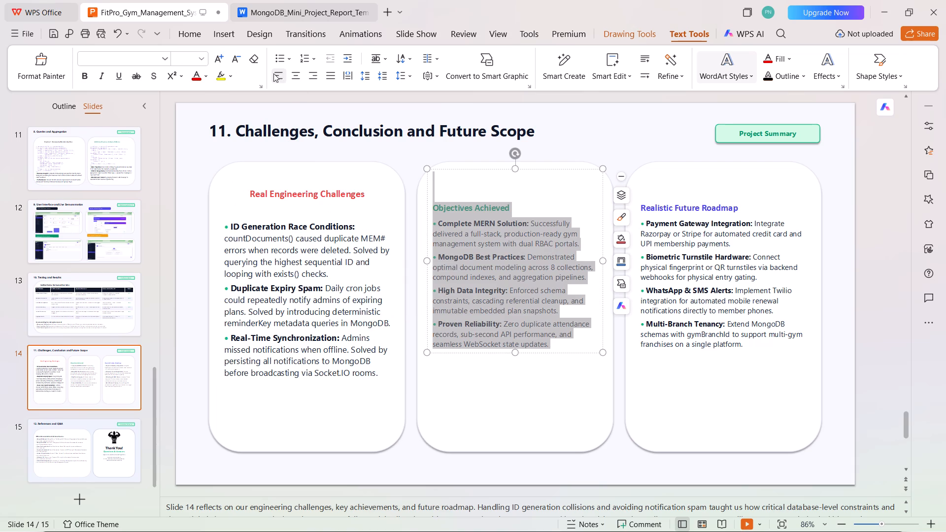
{"action": "left_click", "coordinate": [221, 60]}
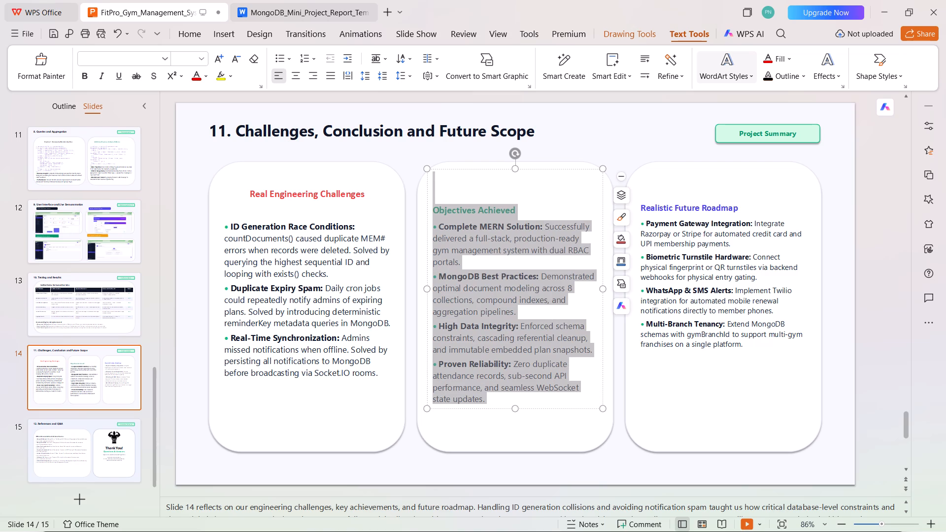
Reposition the Objectives Achieved heading with one less blank line above, a one-tab indent and a blank line below.
{"action": "left_click", "coordinate": [442, 211]}
{"action": "key", "text": "Left"}
{"action": "key", "text": "BackSpace"}
{"action": "key", "text": "BackSpace"}
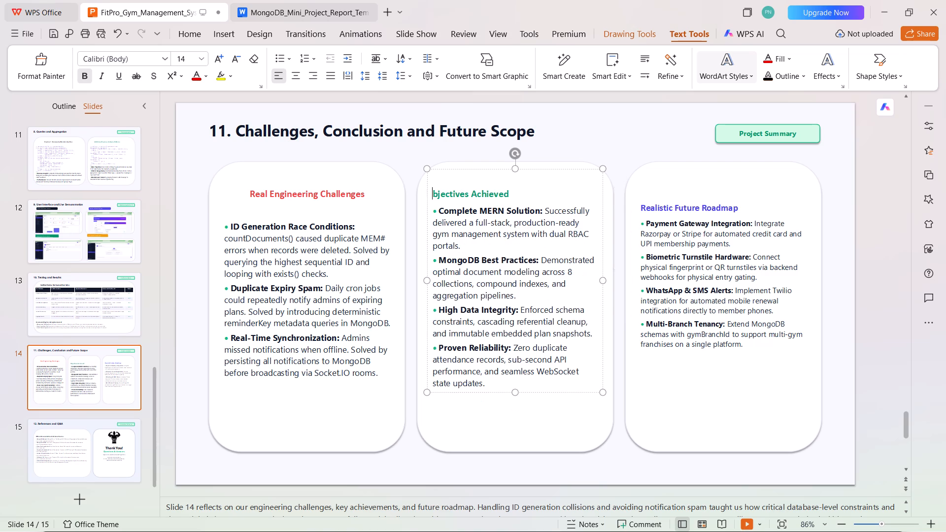
{"action": "key", "text": "shift+o"}
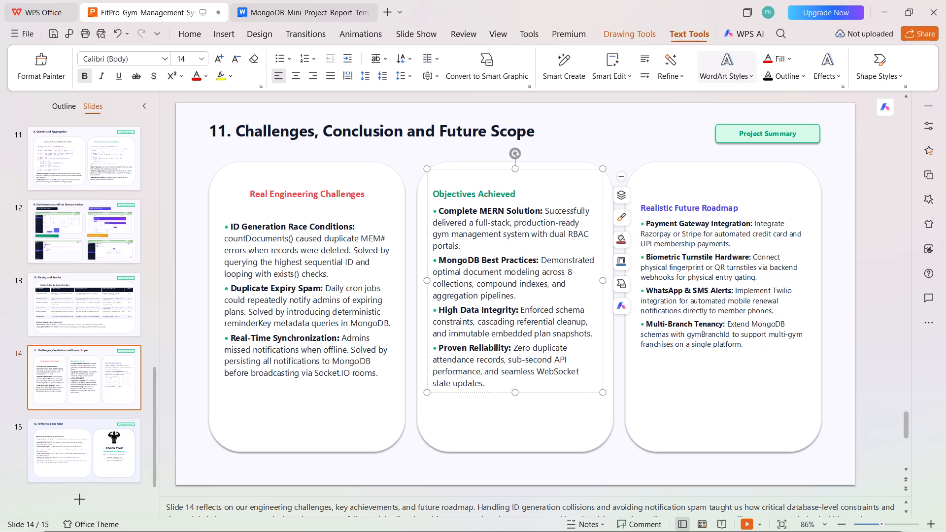
{"action": "left_click", "coordinate": [546, 197]}
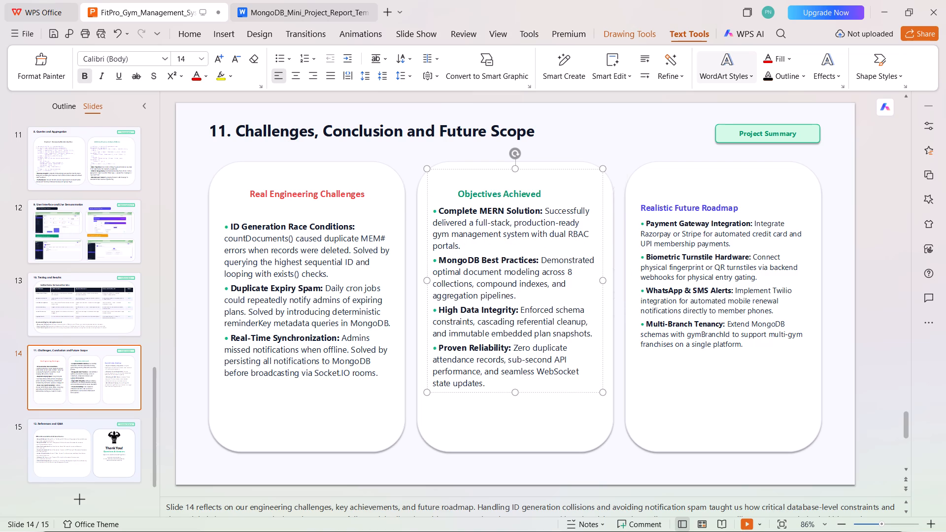
{"action": "key", "text": "Return"}
Check the report regeneration progress in Antigravity, and return to the presentation in WPS Office.
{"action": "key", "text": "alt+Tab"}
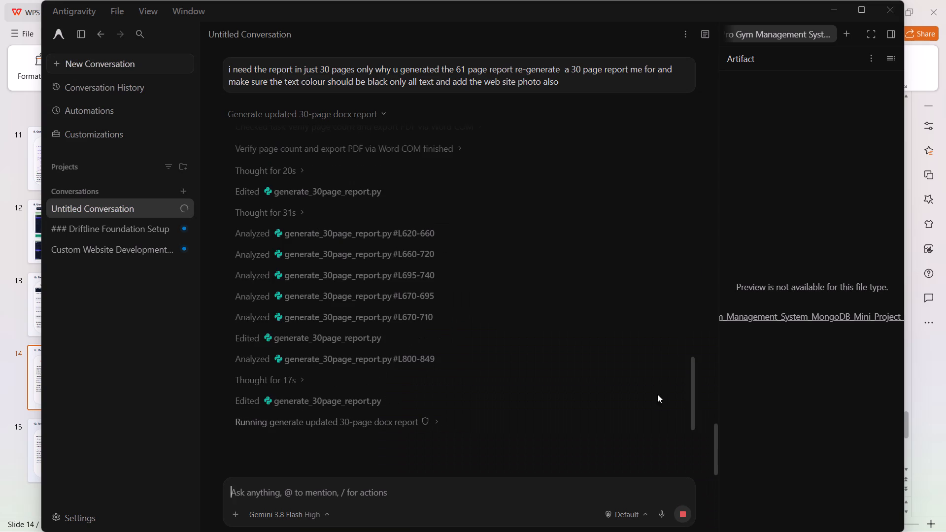
{"action": "scroll", "coordinate": [657, 432], "scroll_direction": "down", "scroll_amount": 2}
{"action": "key", "text": "alt+Tab"}
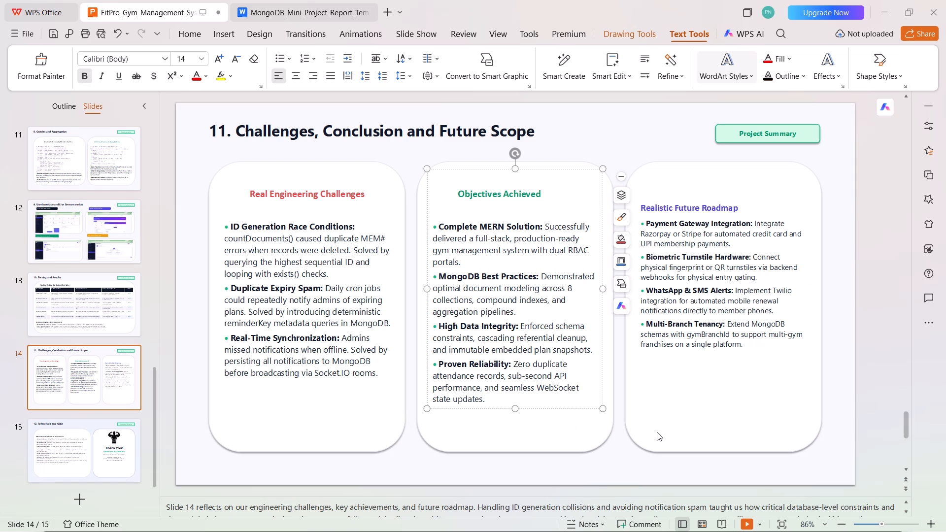
Enlarge all text in the Realistic Future Roadmap card on slide 14 by one size increment.
{"action": "left_click", "coordinate": [709, 325]}
{"action": "key", "text": "ctrl+a"}
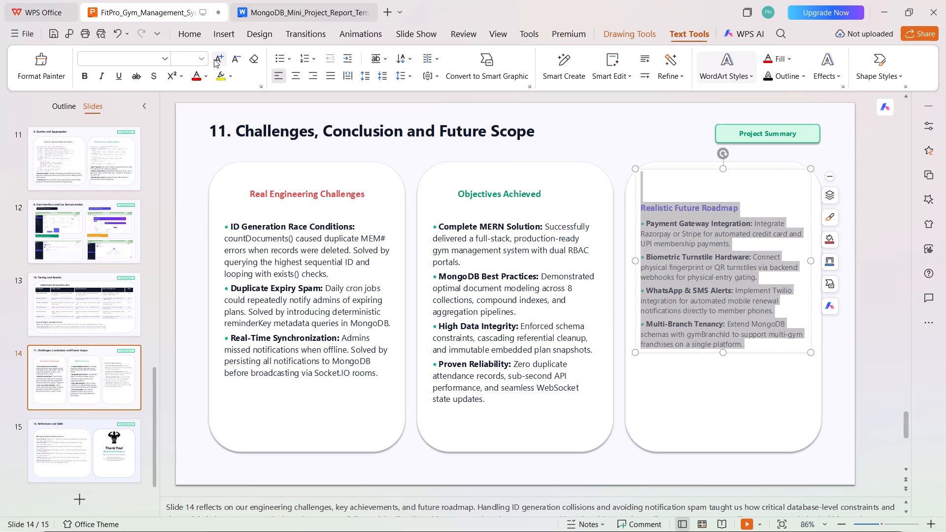
{"action": "left_click", "coordinate": [214, 58]}
Reposition the Realistic Future Roadmap heading with one less blank line above, a one-tab indent and a blank line below.
{"action": "left_click", "coordinate": [640, 213]}
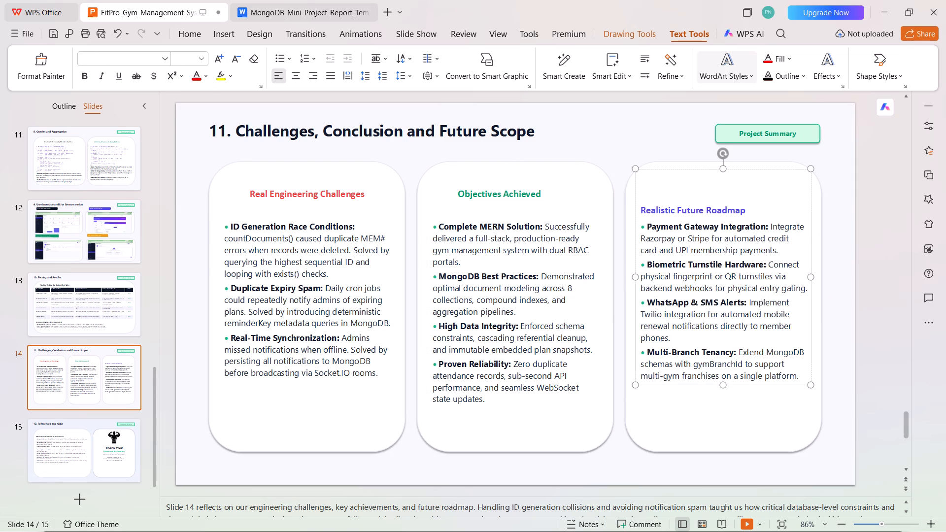
{"action": "left_click", "coordinate": [649, 203]}
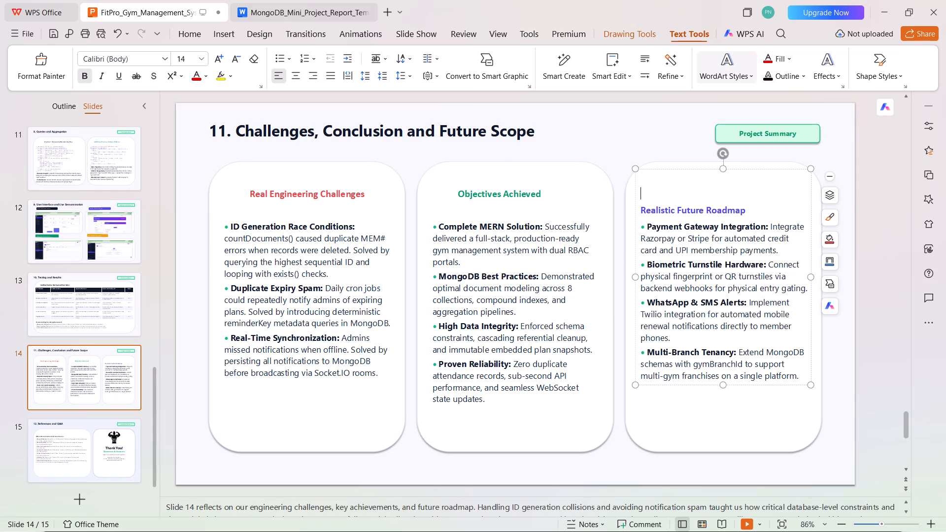
{"action": "key", "text": "Down"}
{"action": "key", "text": "BackSpace"}
{"action": "key", "text": "Tab"}
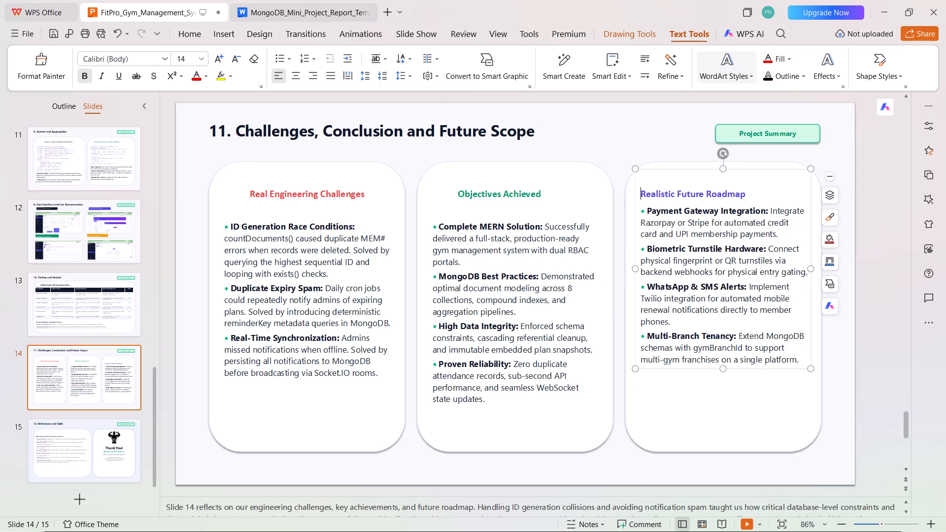
{"action": "left_click", "coordinate": [780, 194]}
{"action": "key", "text": "Return"}
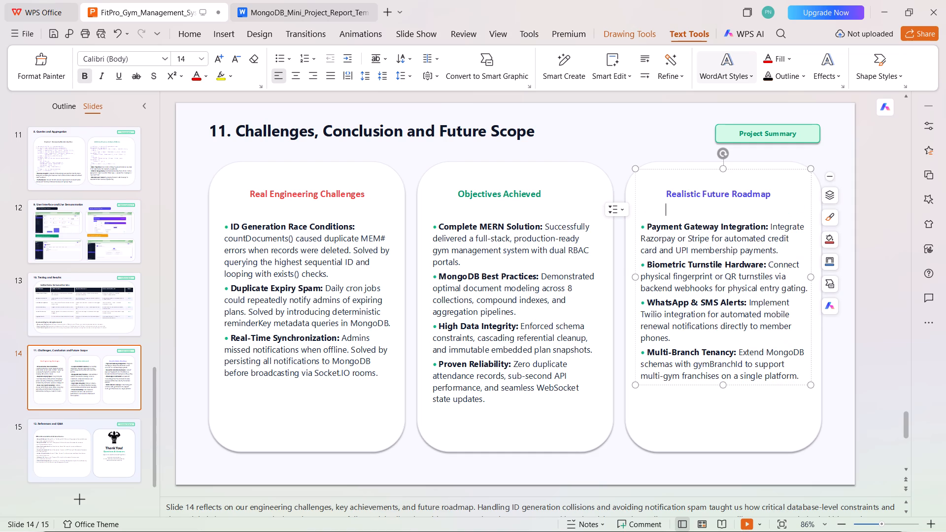
Enlarge all text in the Official Documentation & Technical Sources card on slide 15 by one size increment.
{"action": "left_click", "coordinate": [101, 447]}
{"action": "left_click", "coordinate": [334, 331]}
{"action": "key", "text": "ctrl+a"}
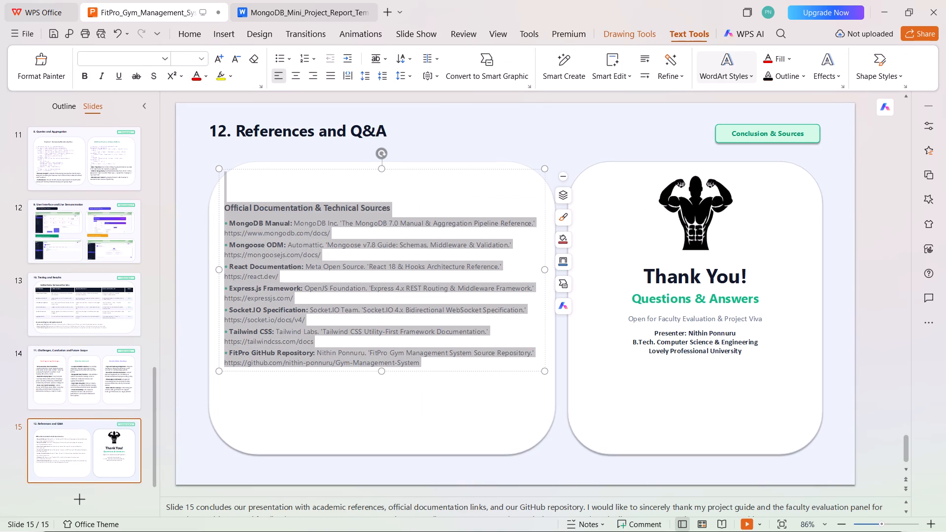
{"action": "left_click", "coordinate": [222, 64]}
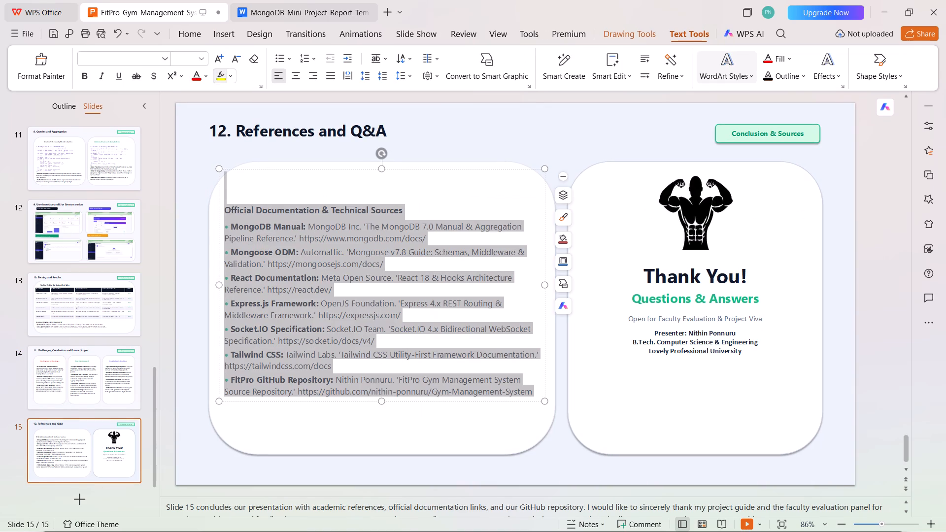
Reposition the Official Documentation & Technical Sources heading with one less blank line above, a two-tab indent and a blank line below.
{"action": "left_click", "coordinate": [232, 207]}
{"action": "left_click", "coordinate": [227, 209]}
{"action": "key", "text": "Tab"}
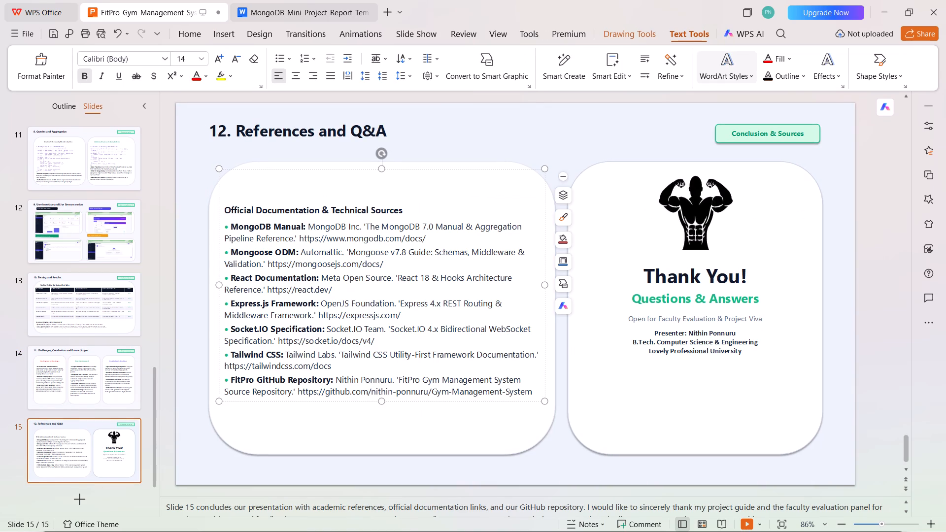
{"action": "key", "text": "BackSpace"}
{"action": "key", "text": "BackSpace"}
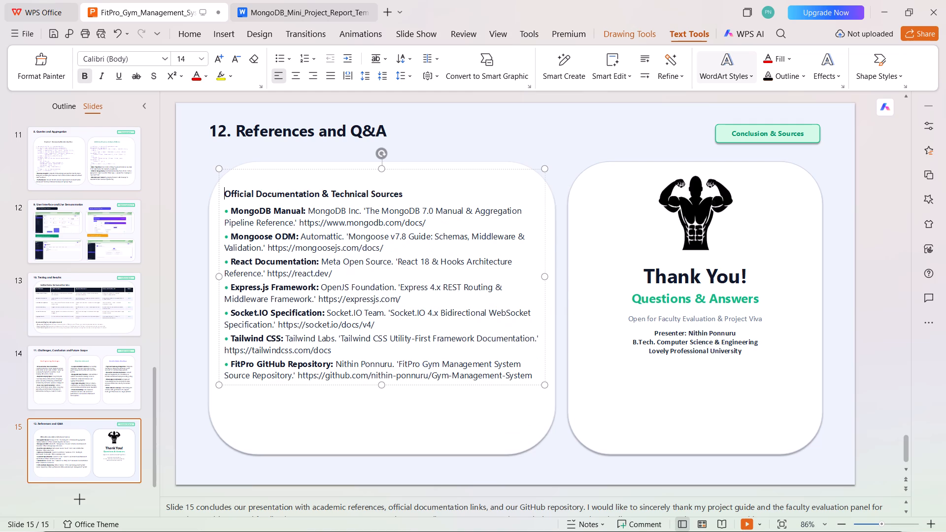
{"action": "key", "text": "Tab"}
{"action": "key", "text": "Return"}
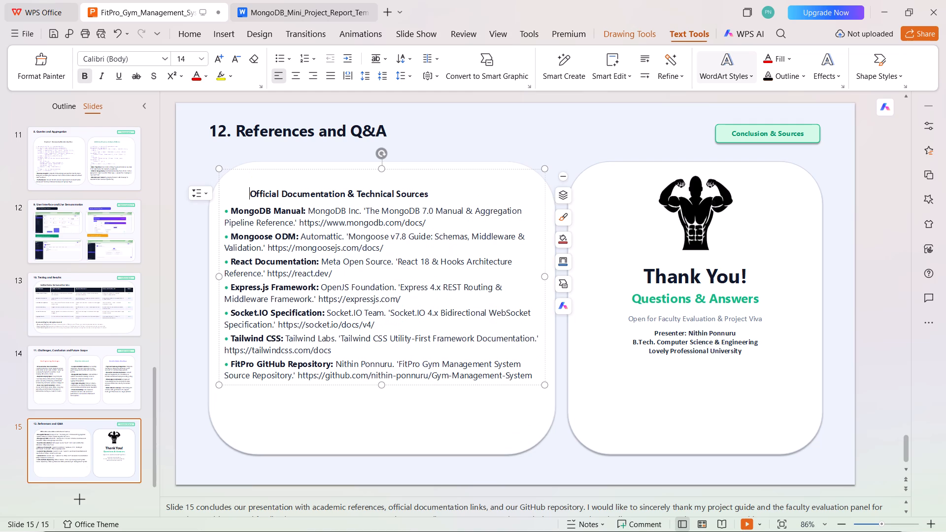
{"action": "left_click", "coordinate": [431, 195]}
{"action": "key", "text": "Return"}
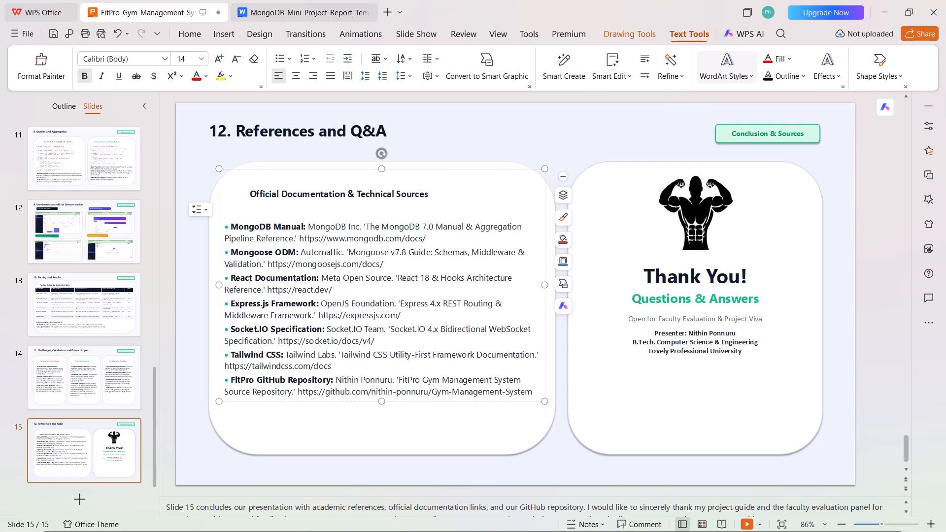
{"action": "left_click", "coordinate": [258, 189]}
{"action": "key", "text": "Left"}
{"action": "key", "text": "Left"}
{"action": "key", "text": "Tab"}
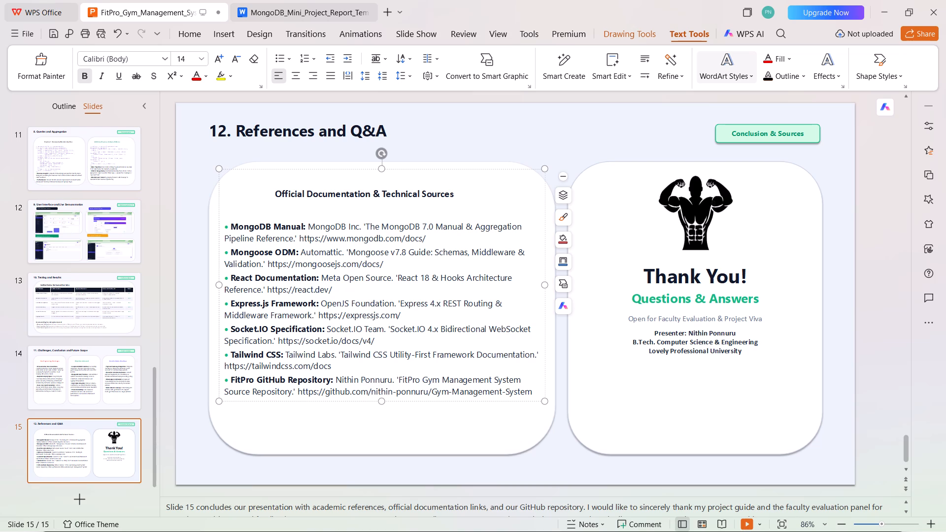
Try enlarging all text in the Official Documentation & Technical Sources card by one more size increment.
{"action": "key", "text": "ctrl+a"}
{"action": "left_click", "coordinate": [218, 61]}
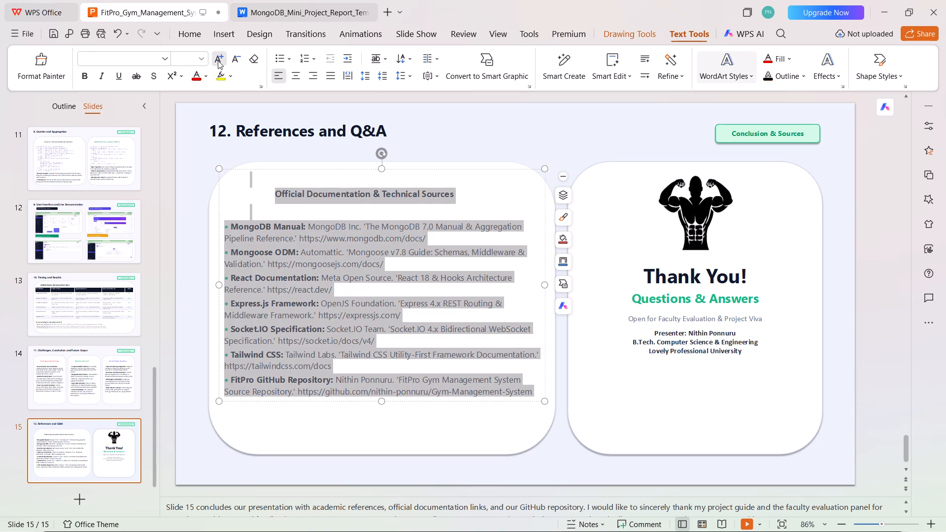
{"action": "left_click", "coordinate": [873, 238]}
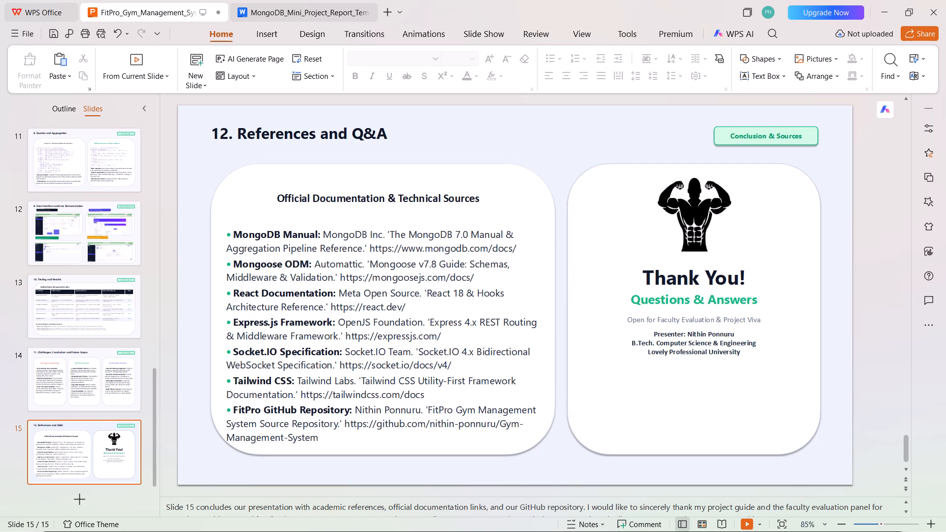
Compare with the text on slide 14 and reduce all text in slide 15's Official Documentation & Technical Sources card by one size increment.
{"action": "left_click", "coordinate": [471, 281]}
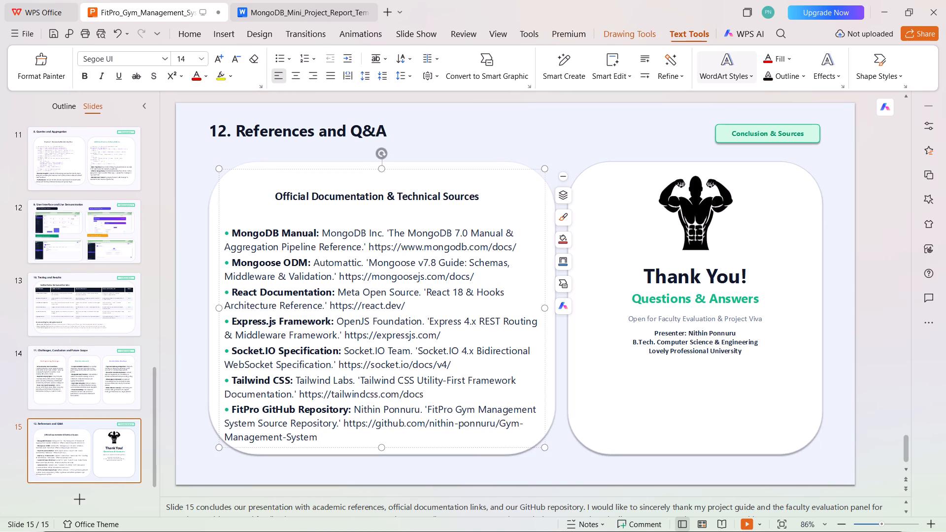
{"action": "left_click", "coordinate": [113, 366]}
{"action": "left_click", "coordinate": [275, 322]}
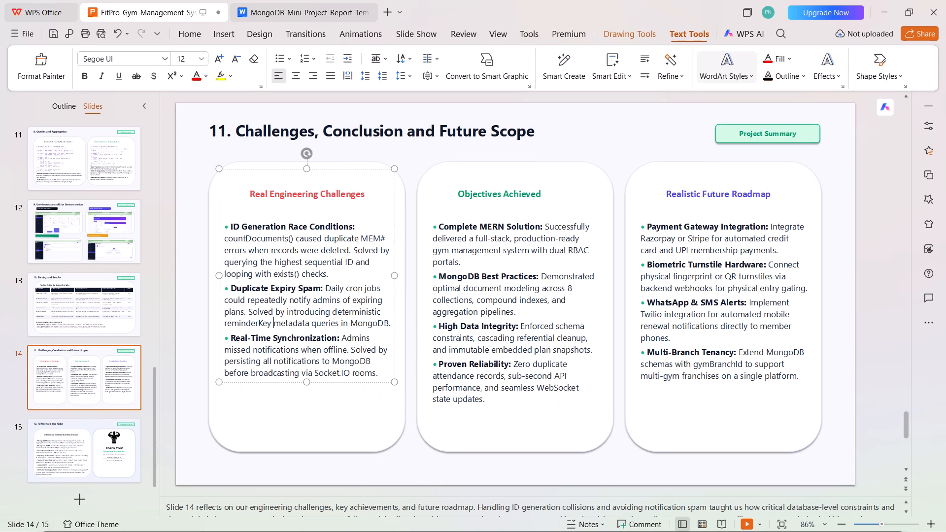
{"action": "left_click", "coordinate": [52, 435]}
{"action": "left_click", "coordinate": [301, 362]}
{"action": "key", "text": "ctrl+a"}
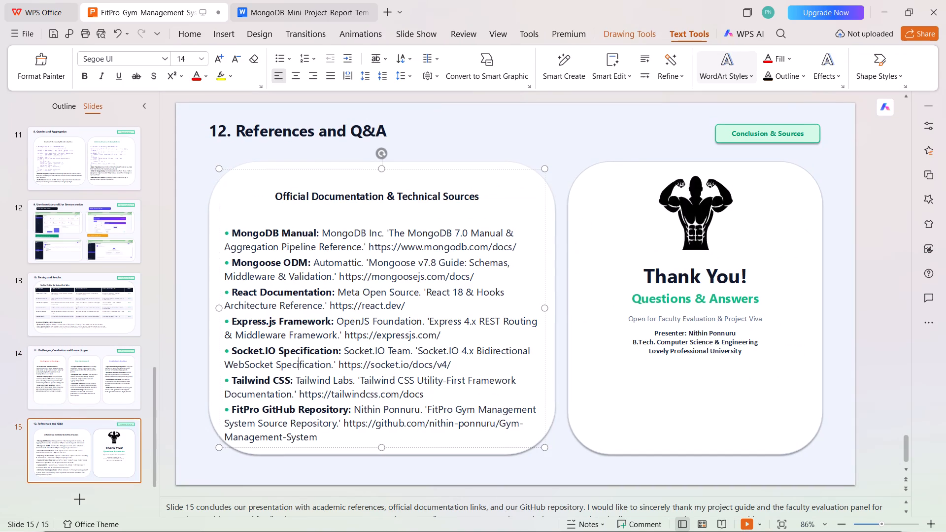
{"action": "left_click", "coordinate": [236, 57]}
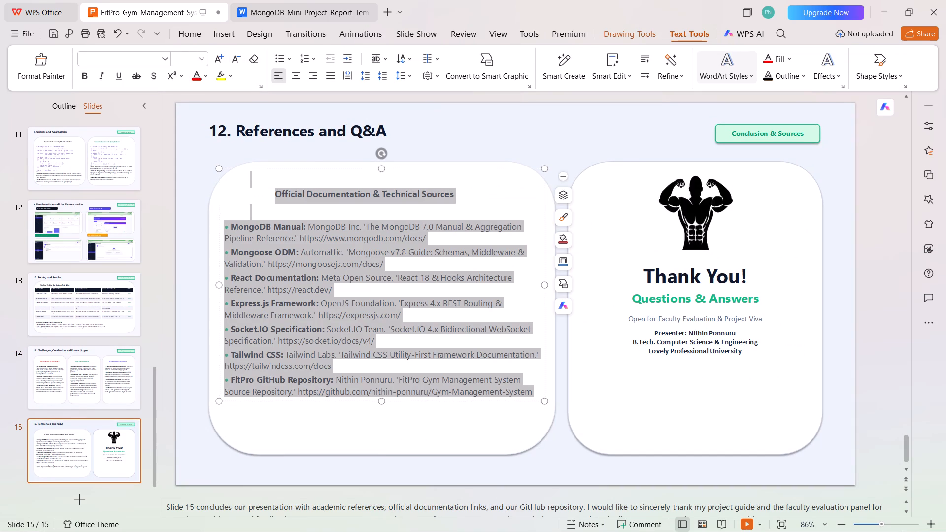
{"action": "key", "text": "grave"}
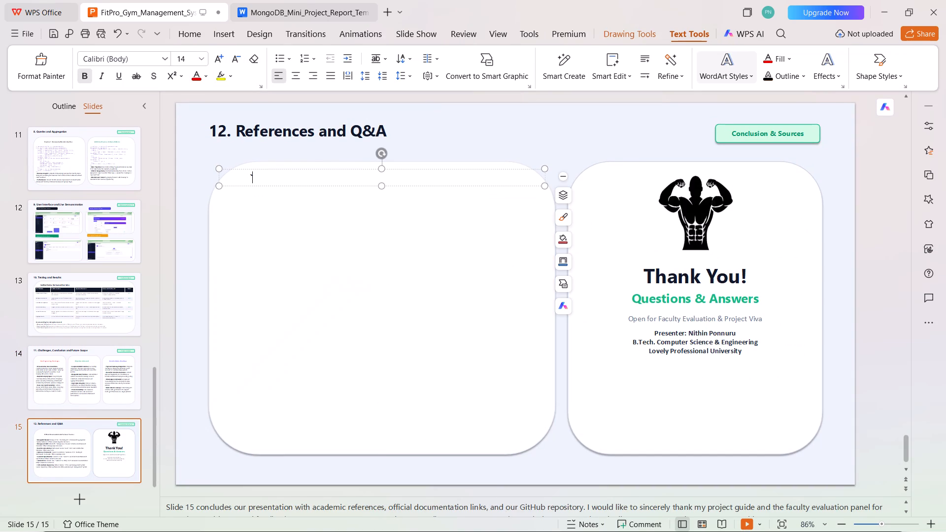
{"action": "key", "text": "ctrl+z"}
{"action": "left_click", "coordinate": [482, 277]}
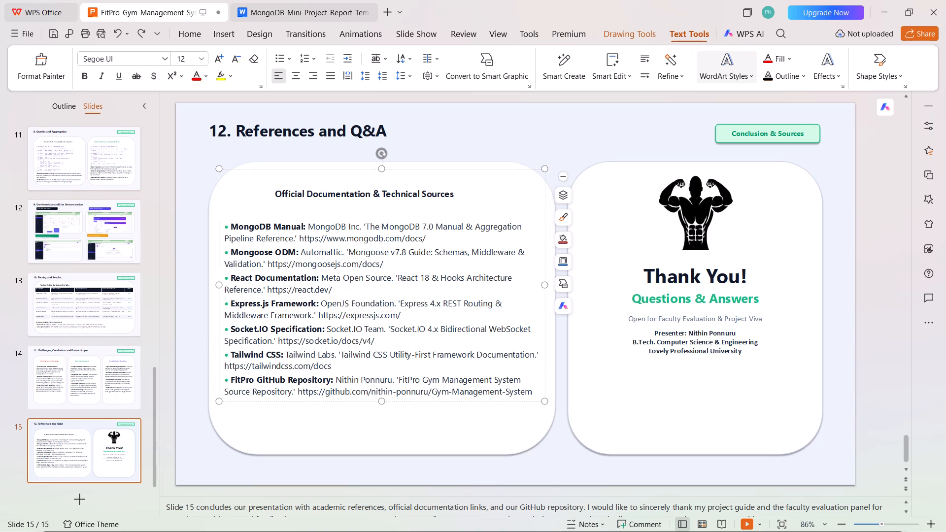
Review the layout and text of the slides backwards from slide 14 to slide 5.
{"action": "left_click", "coordinate": [87, 388]}
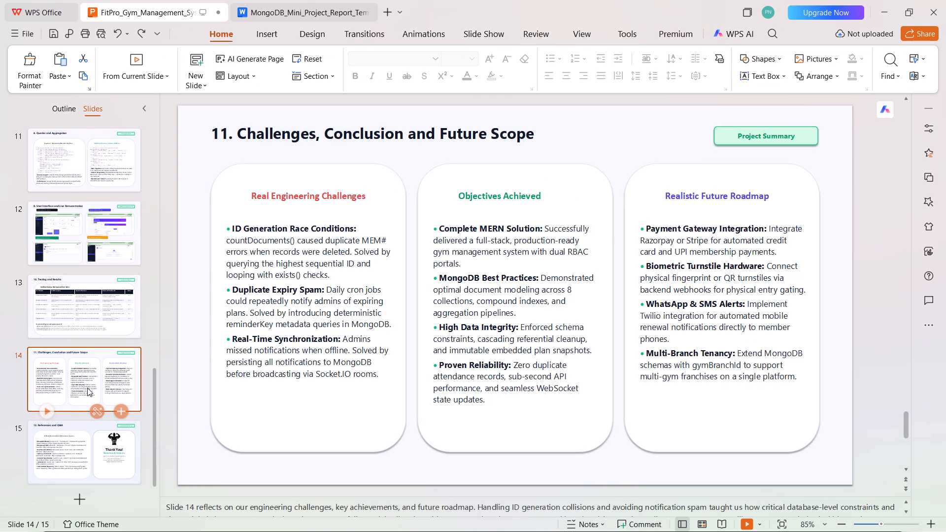
{"action": "left_click", "coordinate": [86, 332]}
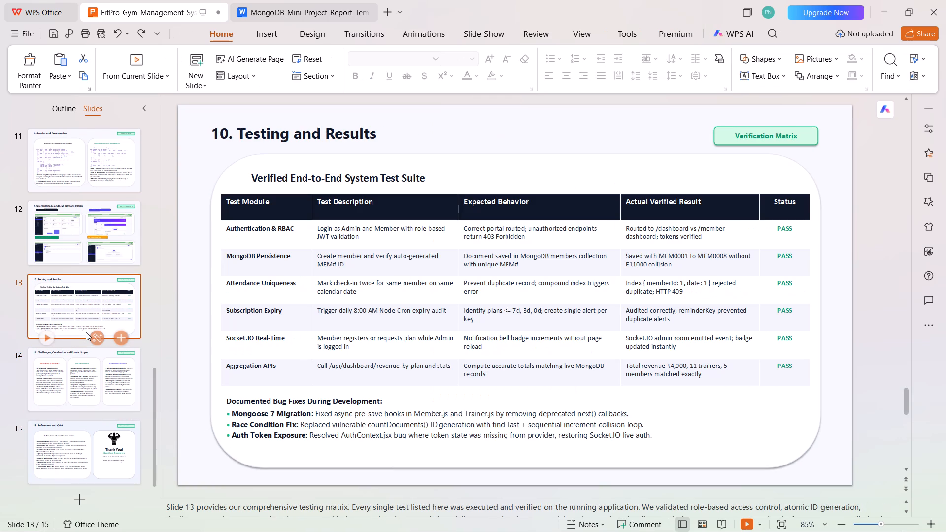
{"action": "left_click", "coordinate": [87, 239]}
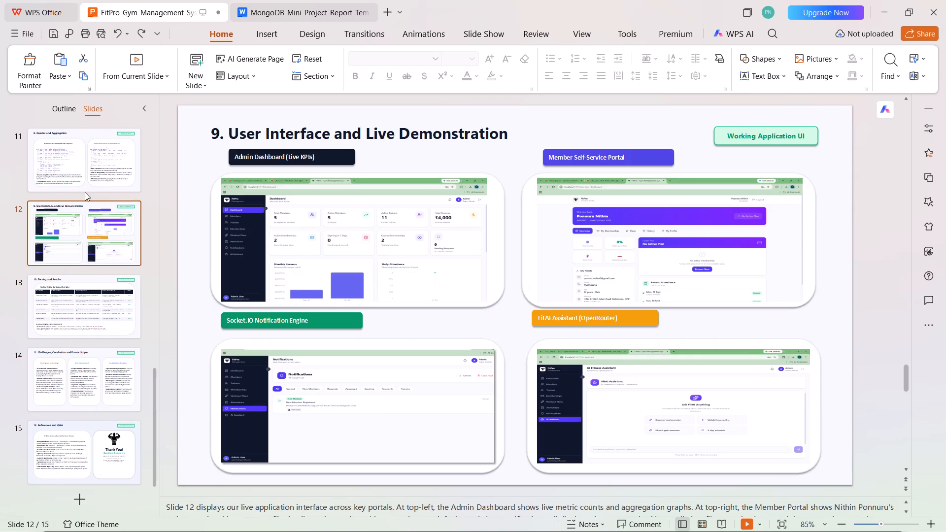
{"action": "left_click", "coordinate": [85, 192]}
{"action": "left_click", "coordinate": [85, 183]}
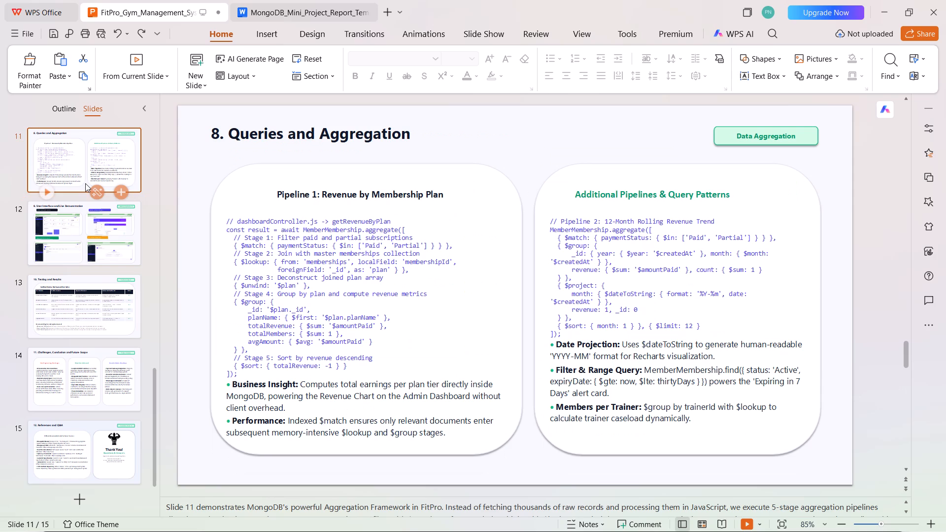
{"action": "left_click", "coordinate": [85, 183]}
{"action": "key", "text": "Up"}
{"action": "left_click", "coordinate": [85, 183]}
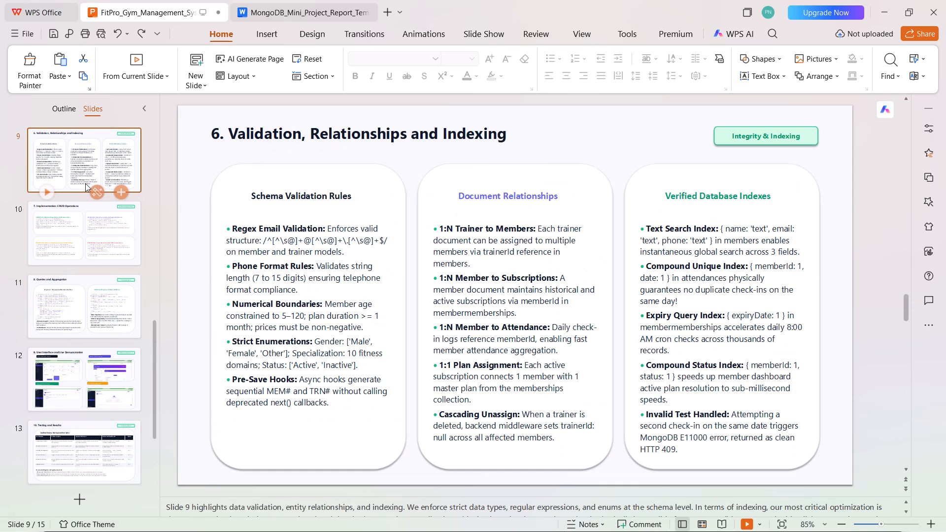
{"action": "key", "text": "Up"}
{"action": "key", "text": "Up"}
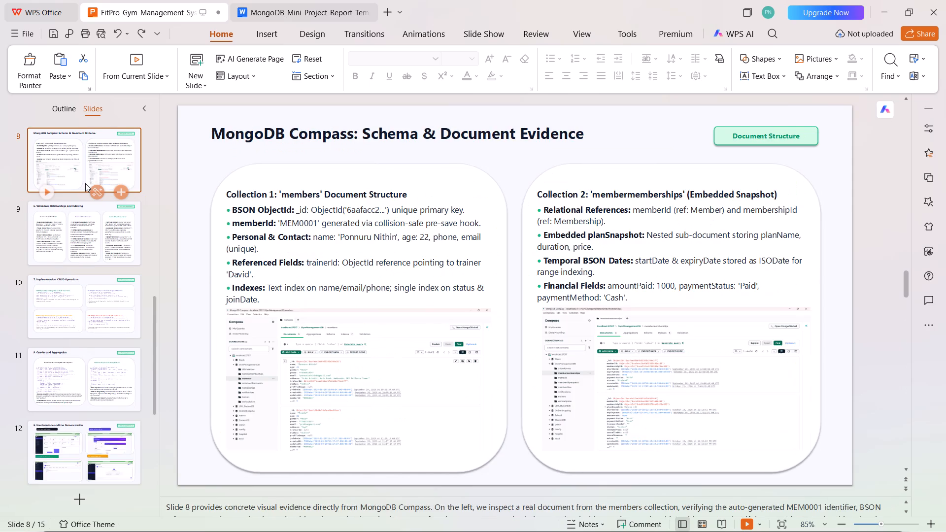
{"action": "key", "text": "Up"}
{"action": "key", "text": "Up"}
{"action": "key", "text": "Up"}
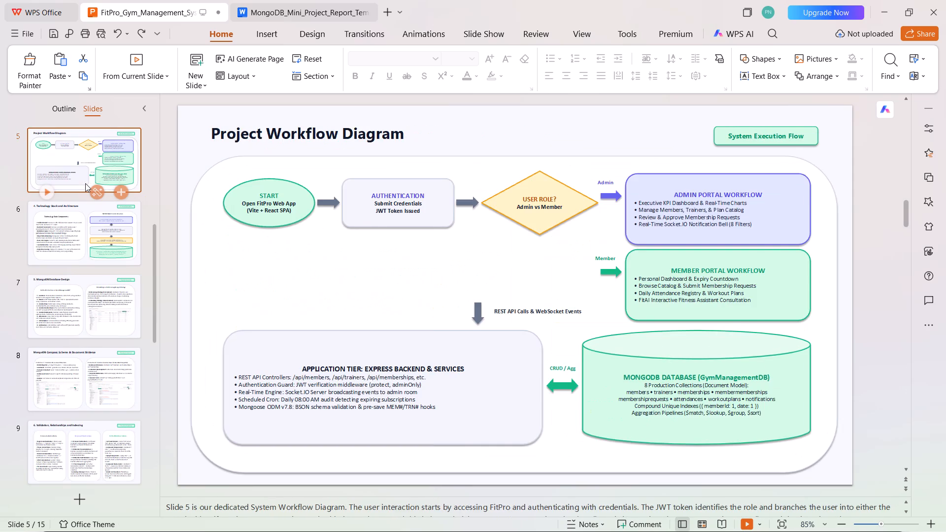
Go back to slide 1 and save the presentation.
{"action": "key", "text": "Up"}
{"action": "key", "text": "Up"}
{"action": "key", "text": "Up"}
{"action": "key", "text": "Up"}
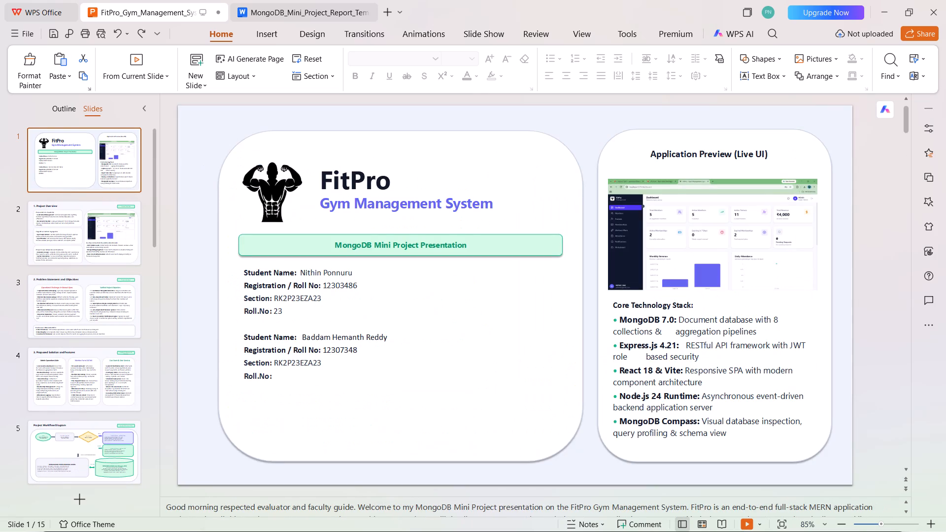
{"action": "key", "text": "ctrl+s"}
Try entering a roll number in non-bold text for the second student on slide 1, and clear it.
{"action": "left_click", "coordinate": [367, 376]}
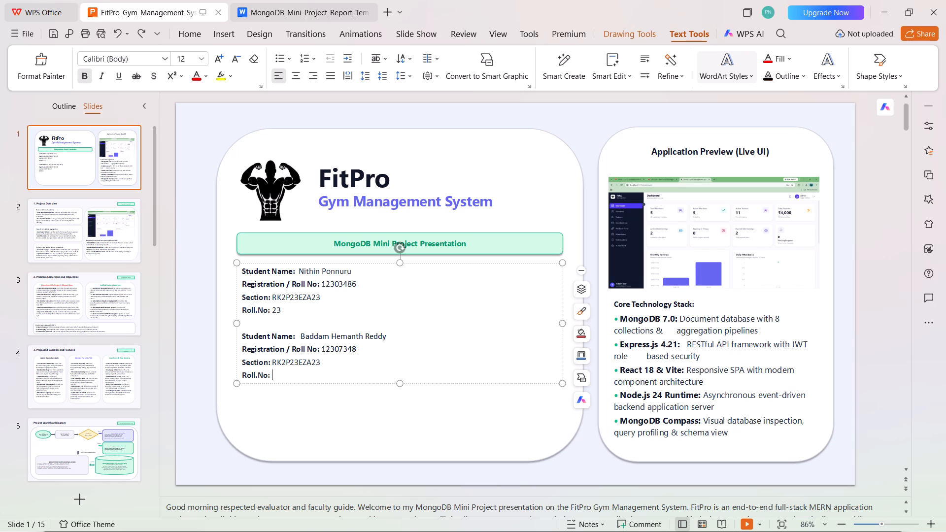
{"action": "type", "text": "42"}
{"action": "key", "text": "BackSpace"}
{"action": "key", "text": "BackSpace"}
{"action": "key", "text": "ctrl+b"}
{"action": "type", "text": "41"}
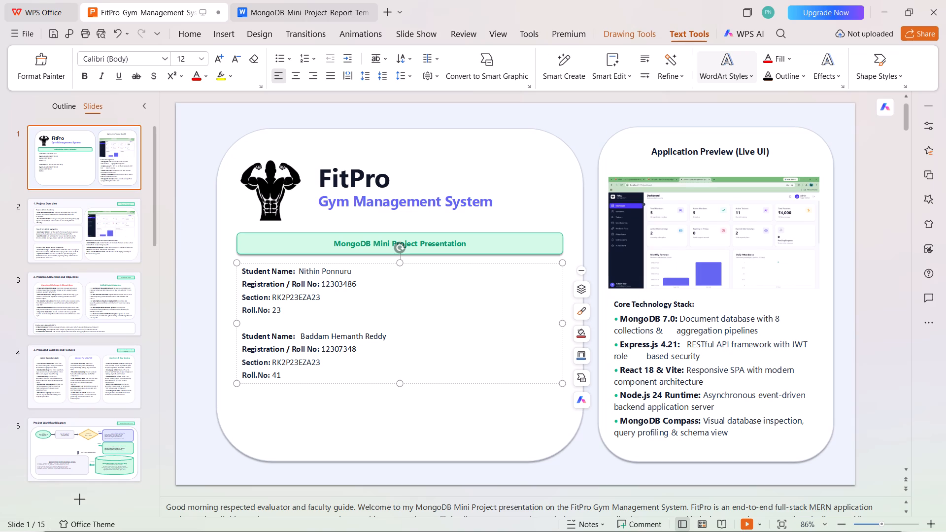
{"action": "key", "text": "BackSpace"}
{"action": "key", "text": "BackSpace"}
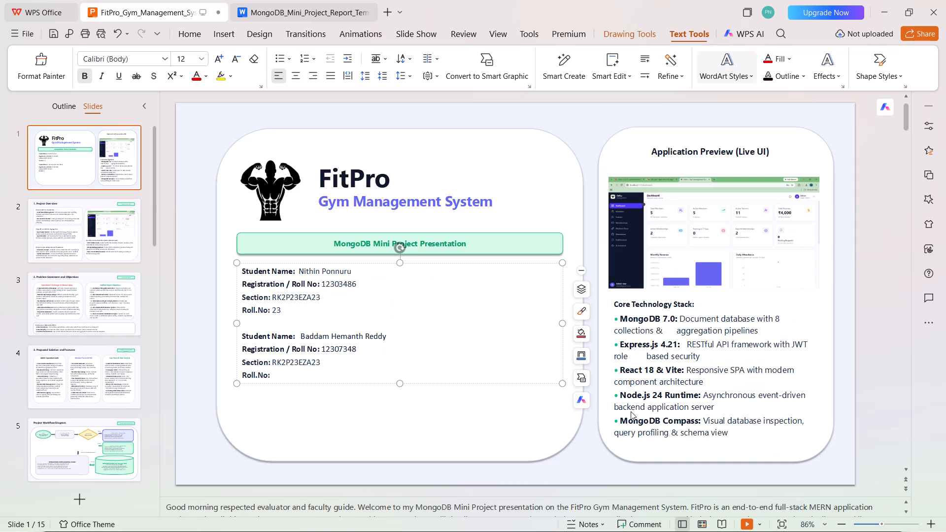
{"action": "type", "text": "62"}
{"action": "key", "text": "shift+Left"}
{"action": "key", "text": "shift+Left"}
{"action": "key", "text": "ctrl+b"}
{"action": "left_click", "coordinate": [885, 412]}
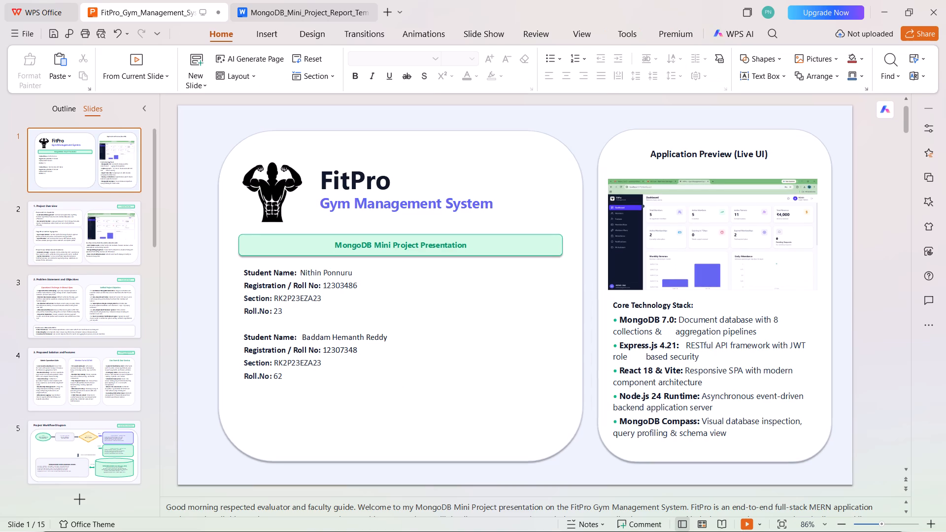
Save the presentation with the completed student details.
{"action": "key", "text": "ctrl+s"}
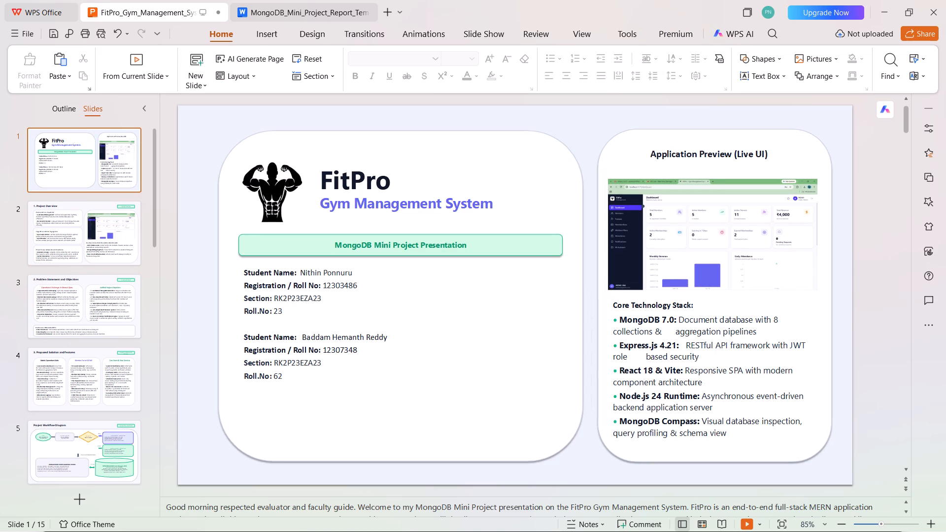
{"action": "key", "text": "ctrl+s"}
{"action": "key", "text": "ctrl+s"}
{"action": "key", "text": "ctrl+s"}
{"action": "key", "text": "ctrl+s"}
{"action": "key", "text": "ctrl+s"}
{"action": "key", "text": "ctrl+s"}
{"action": "key", "text": "ctrl+s"}
{"action": "key", "text": "ctrl+s"}
Indent all of both students' detail lines on slide 1 by two levels.
{"action": "left_click", "coordinate": [346, 374]}
{"action": "key", "text": "ctrl+a"}
{"action": "key", "text": "ctrl+Tab"}
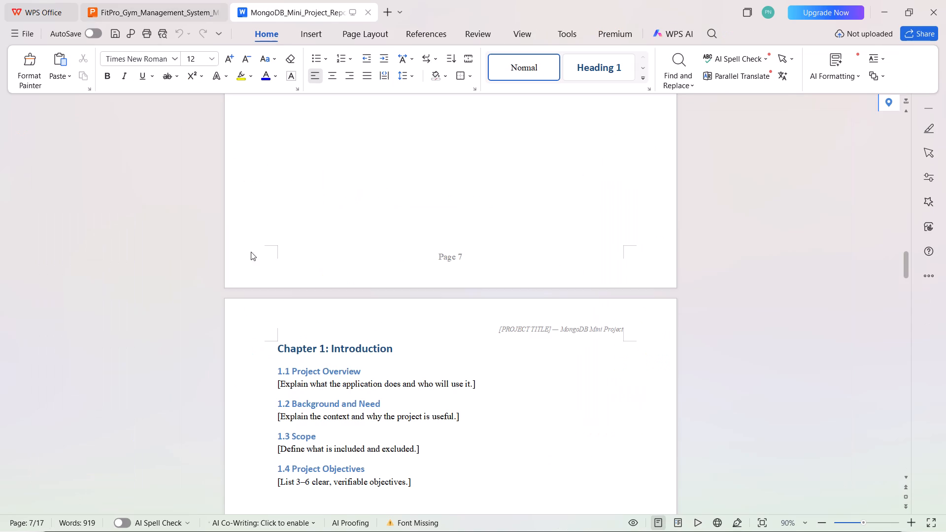
{"action": "left_click", "coordinate": [110, 4]}
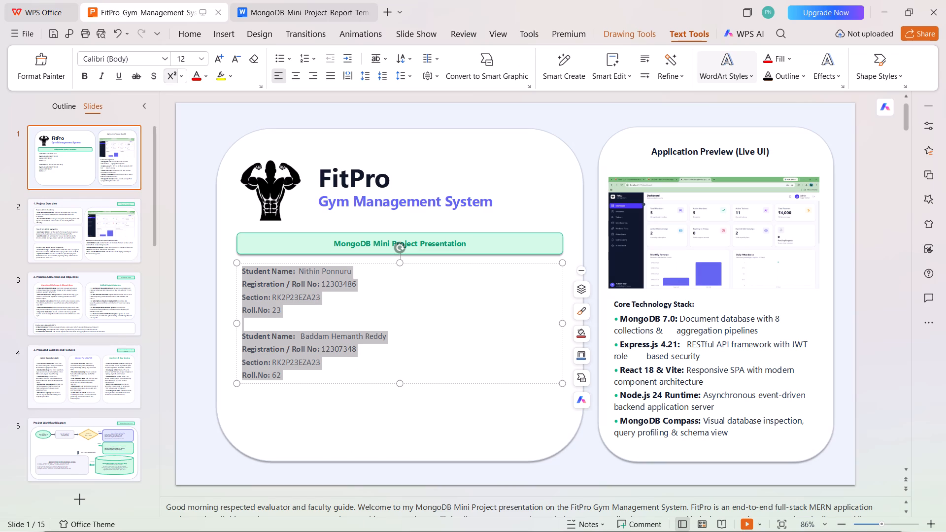
{"action": "key", "text": "Tab"}
{"action": "key", "text": "Tab"}
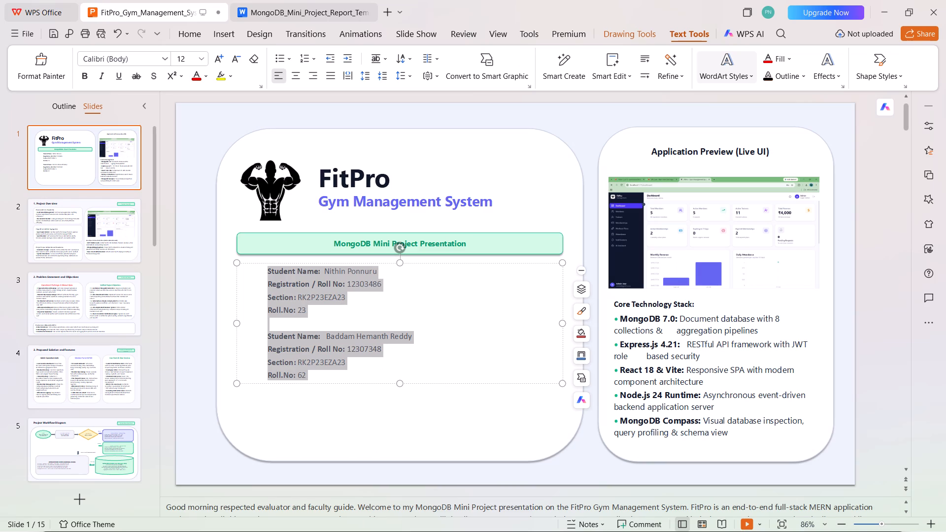
{"action": "left_click", "coordinate": [898, 339]}
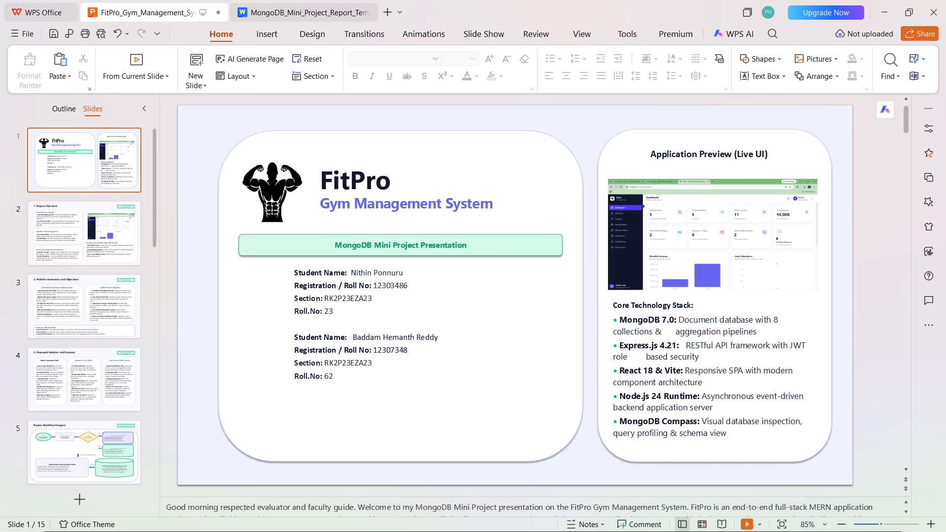
Undo both indents of the student details and redo the first, leaving the lines indented by one level.
{"action": "left_click", "coordinate": [288, 283]}
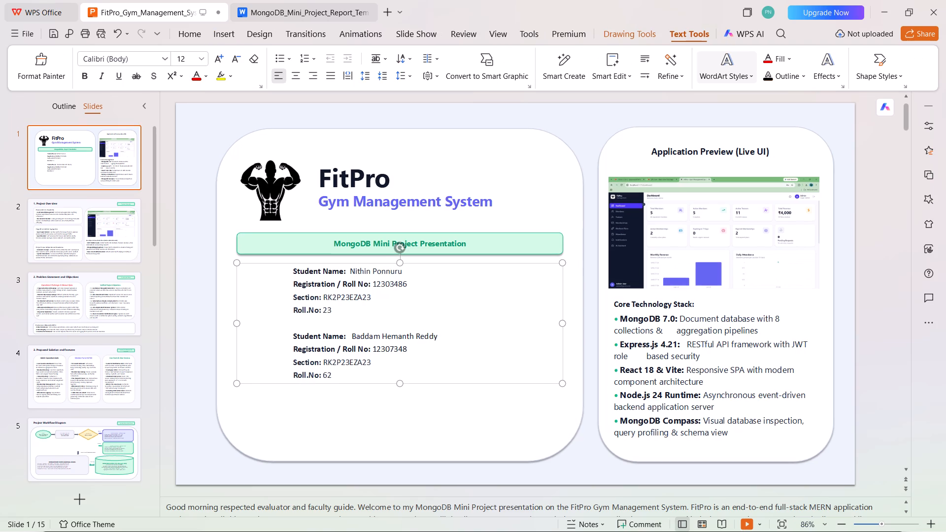
{"action": "key", "text": "ctrl+z"}
{"action": "key", "text": "ctrl+z"}
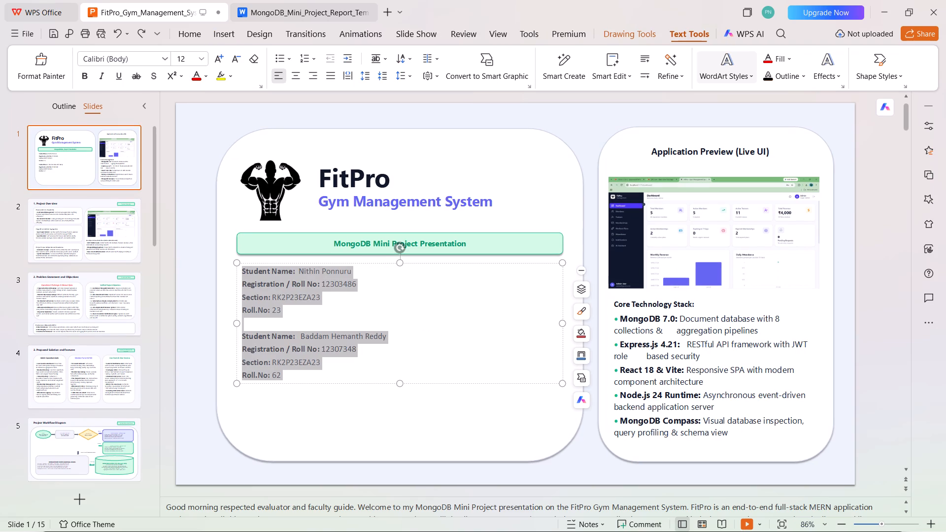
{"action": "key", "text": "ctrl+y"}
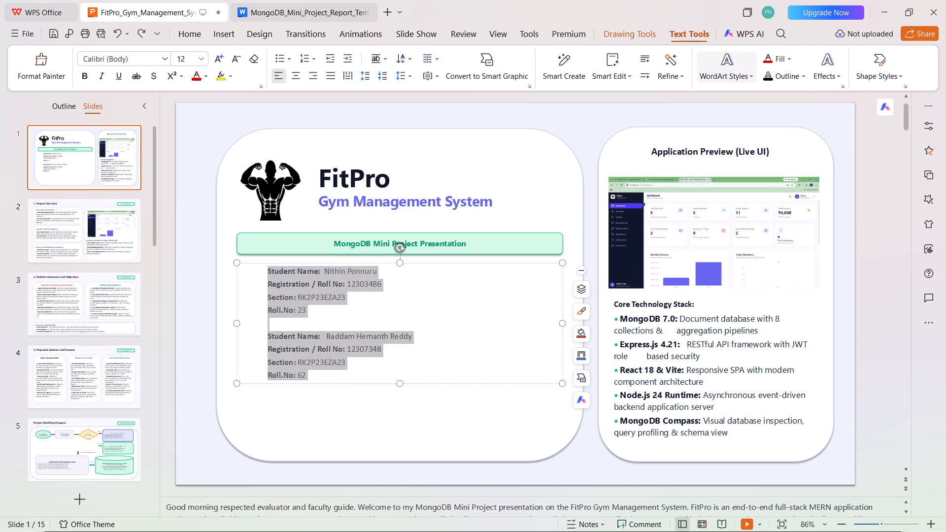
{"action": "left_click", "coordinate": [892, 305]}
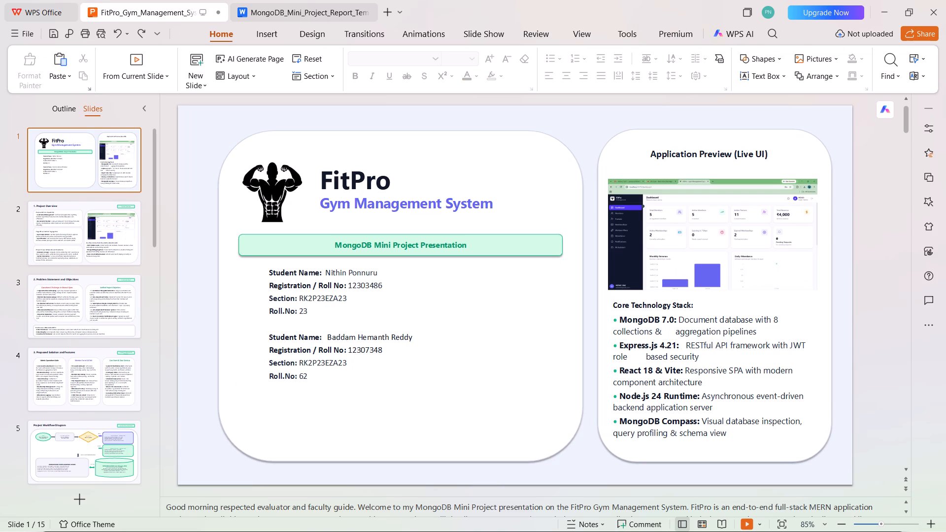